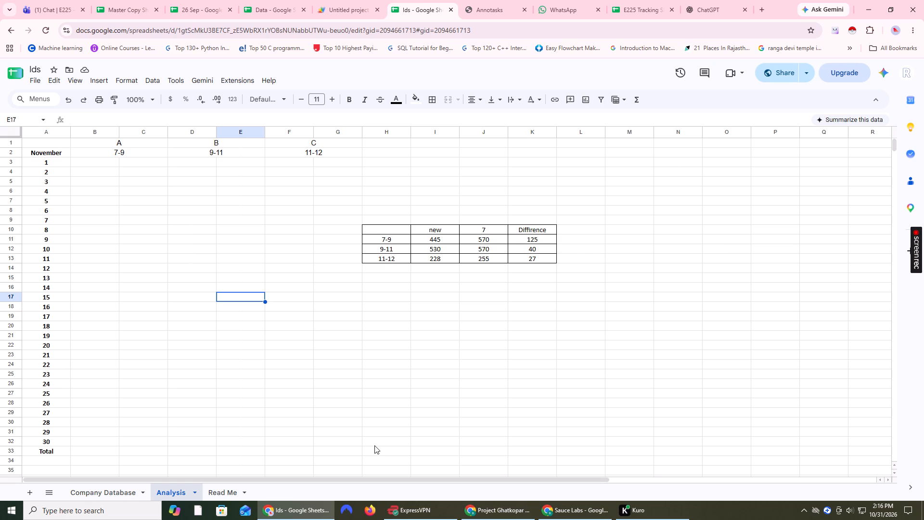
Examine the candidate rows on the HR Data sheet of the Data spreadsheet.
left_click(501, 367)
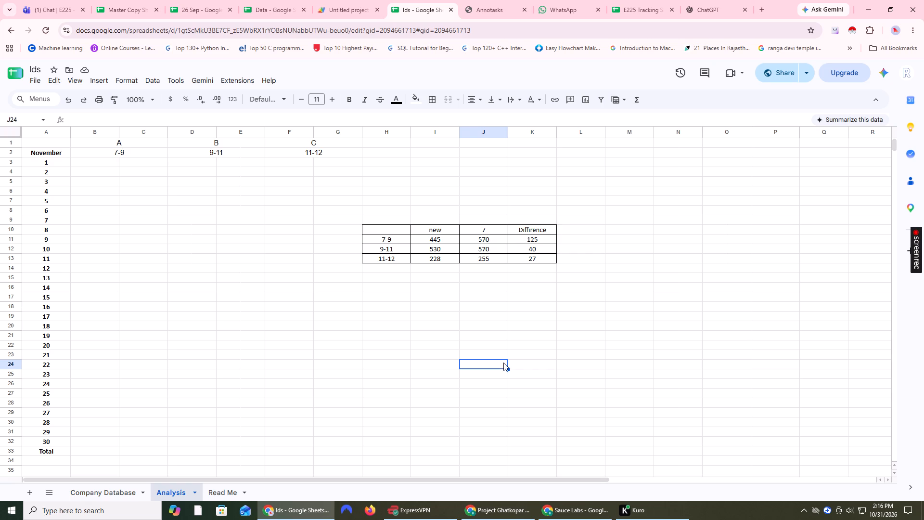
left_click(184, 0)
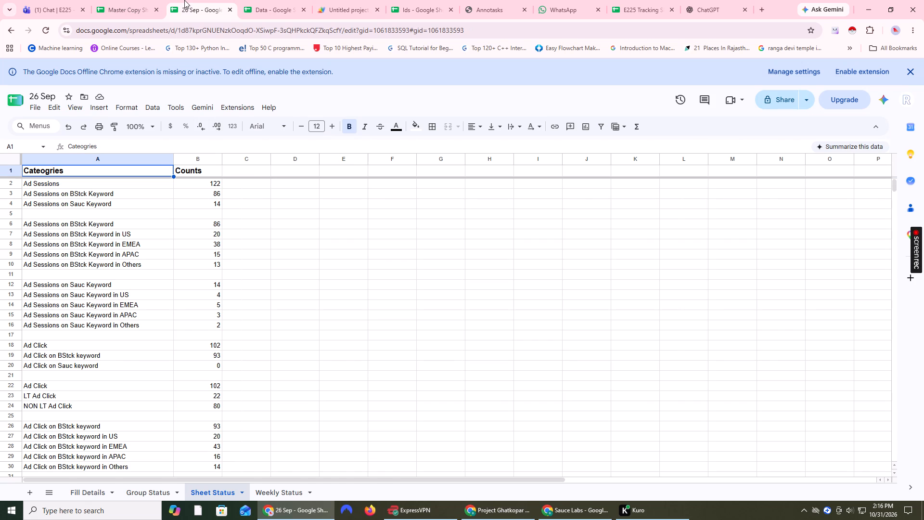
left_click(259, 0)
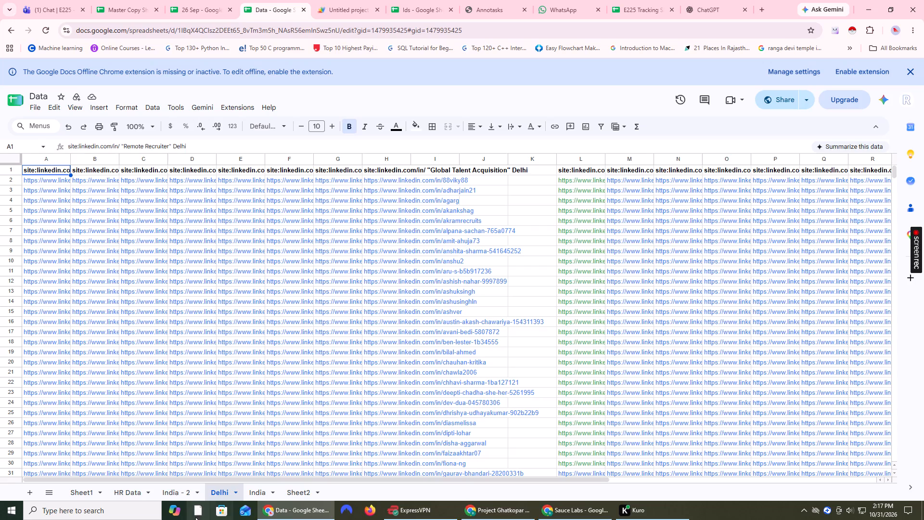
left_click(127, 492)
scroll(222, 308, "down", 6)
scroll(223, 311, "up", 6)
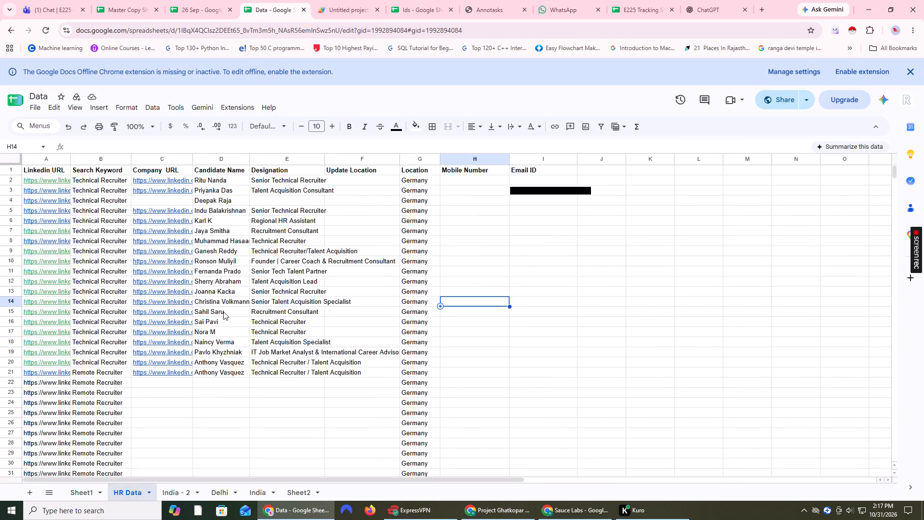
scroll(223, 312, "down", 7)
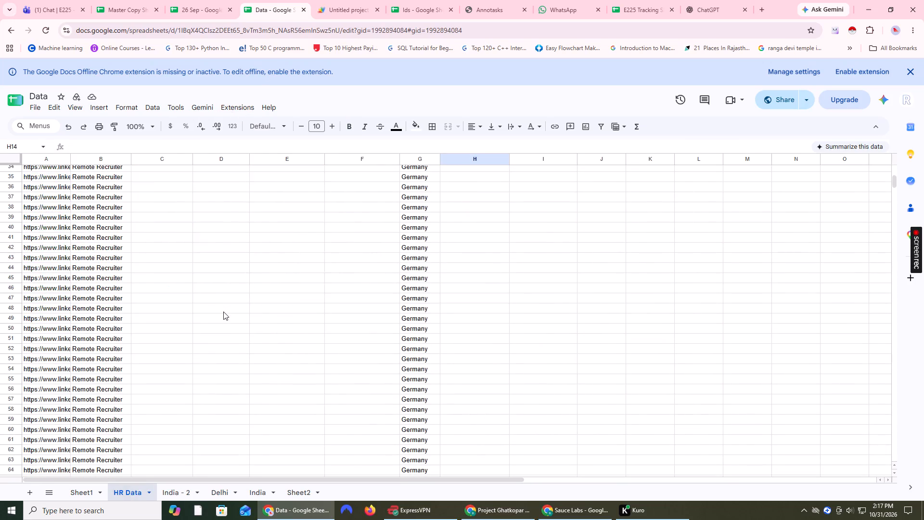
scroll(223, 312, "up", 16)
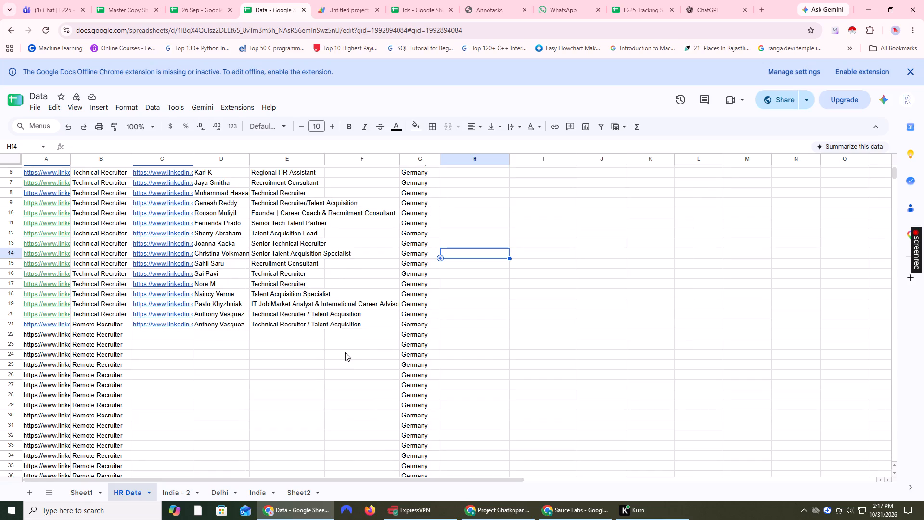
Review the recruiter rows of the bookmarked Data - HR Data spreadsheet down to its last entries and return to the Data spreadsheet.
left_click(886, 51)
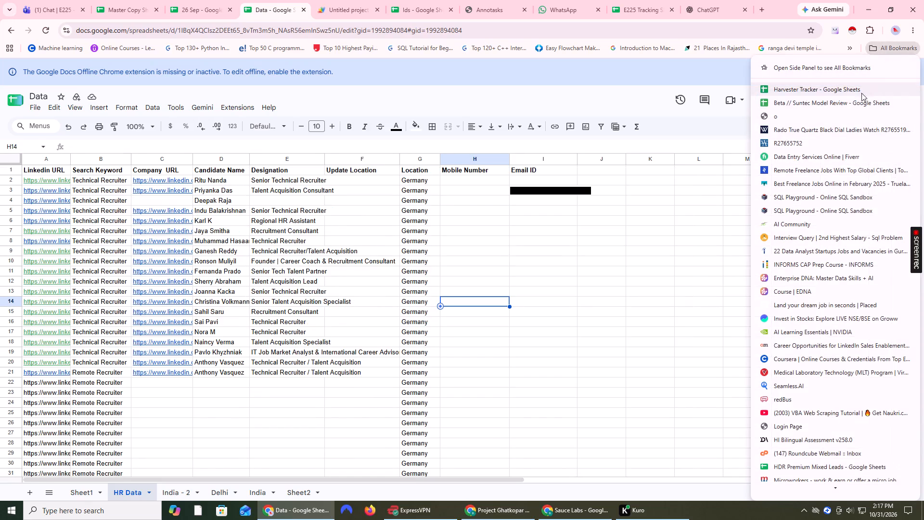
scroll(808, 237, "down", 20)
scroll(808, 237, "down", 13)
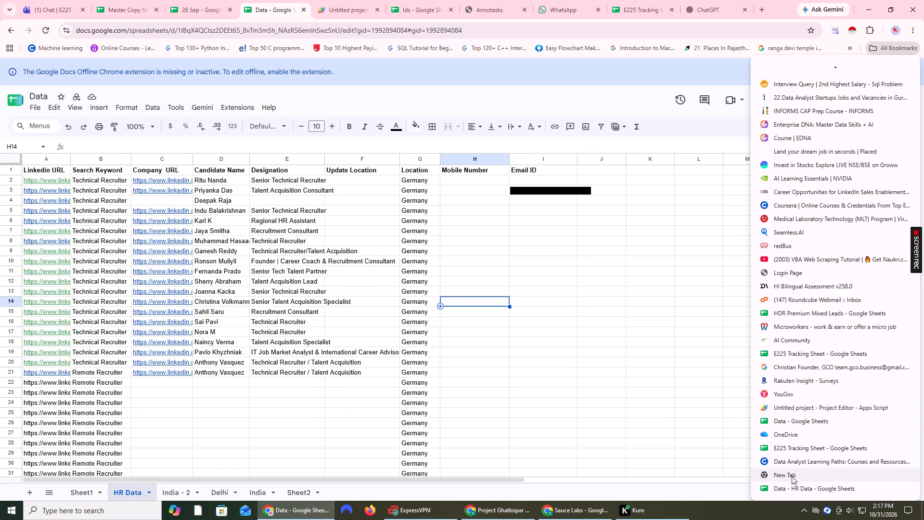
left_click(795, 489)
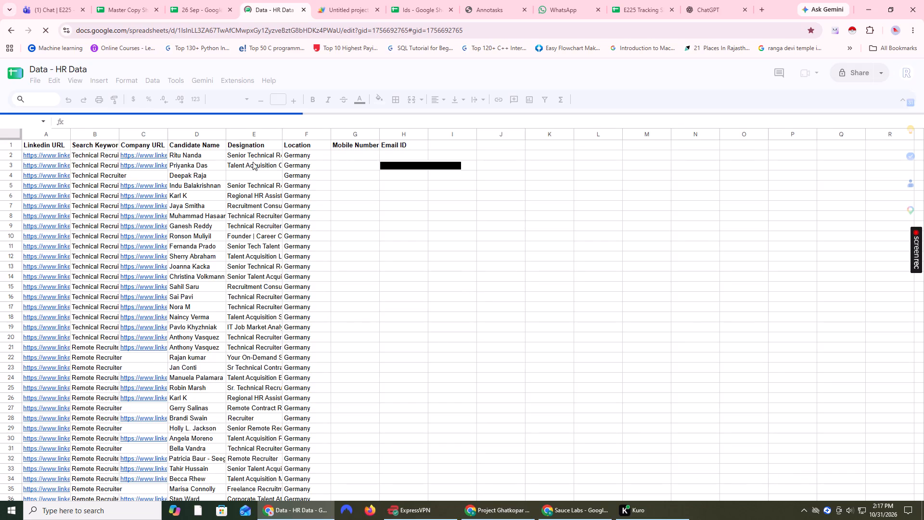
left_click(406, 318)
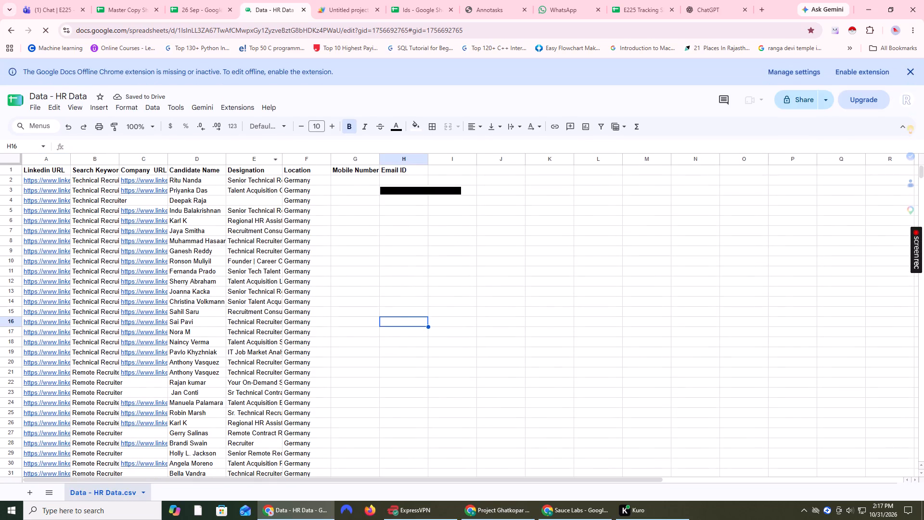
scroll(353, 292, "down", 20)
scroll(353, 292, "down", 11)
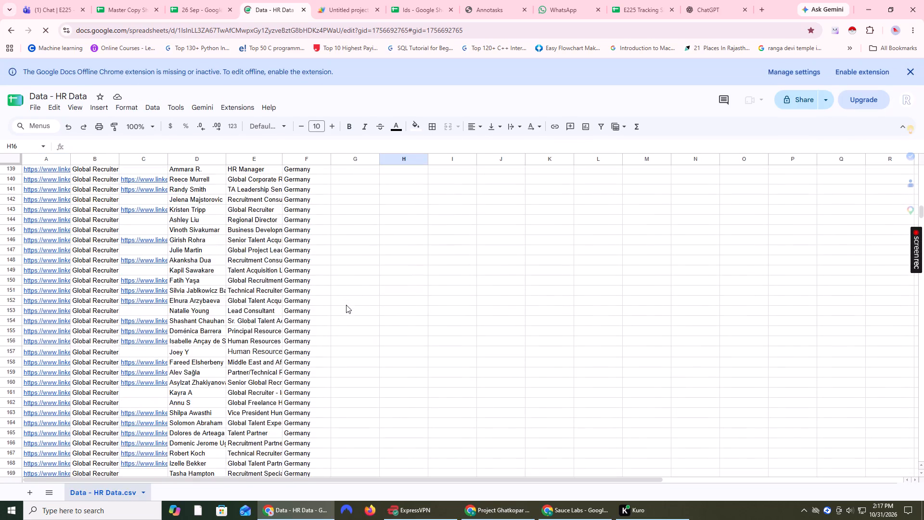
scroll(346, 305, "down", 20)
scroll(346, 305, "up", 3)
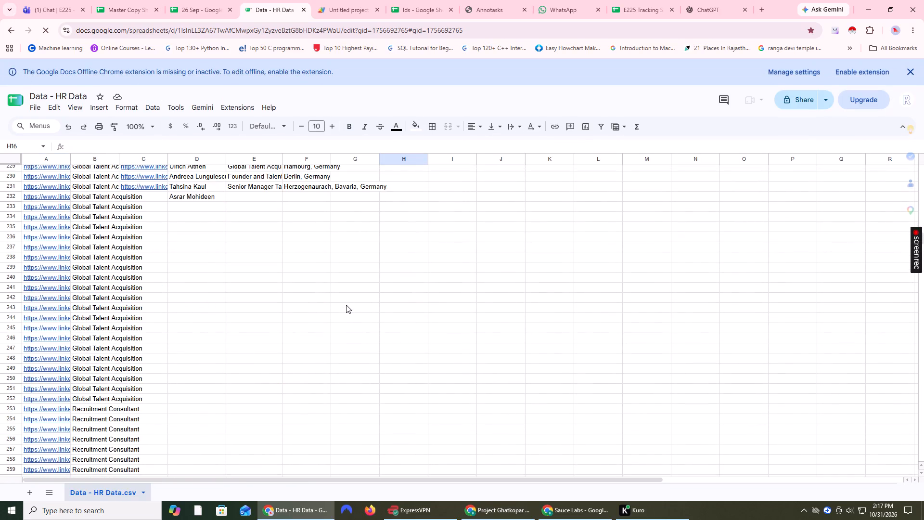
scroll(346, 305, "down", 20)
scroll(346, 307, "down", 6)
scroll(346, 307, "up", 6)
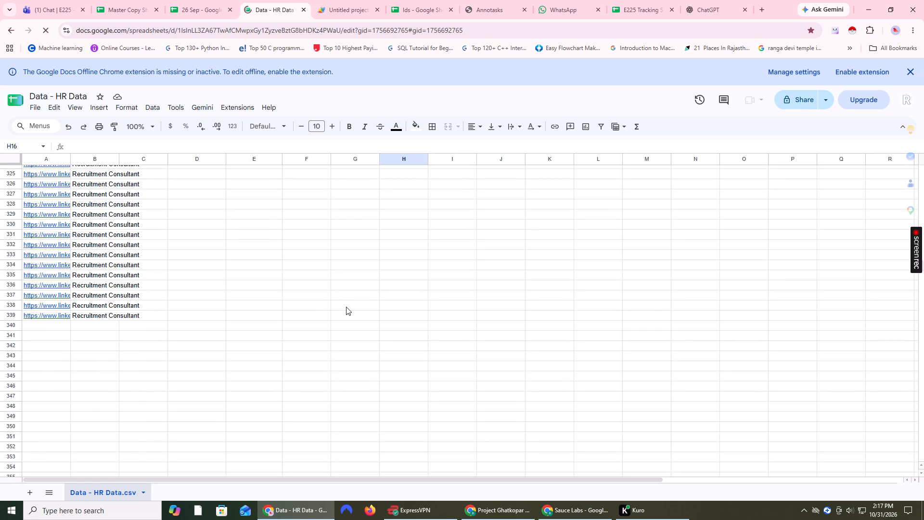
scroll(346, 307, "up", 6)
scroll(346, 307, "up", 20)
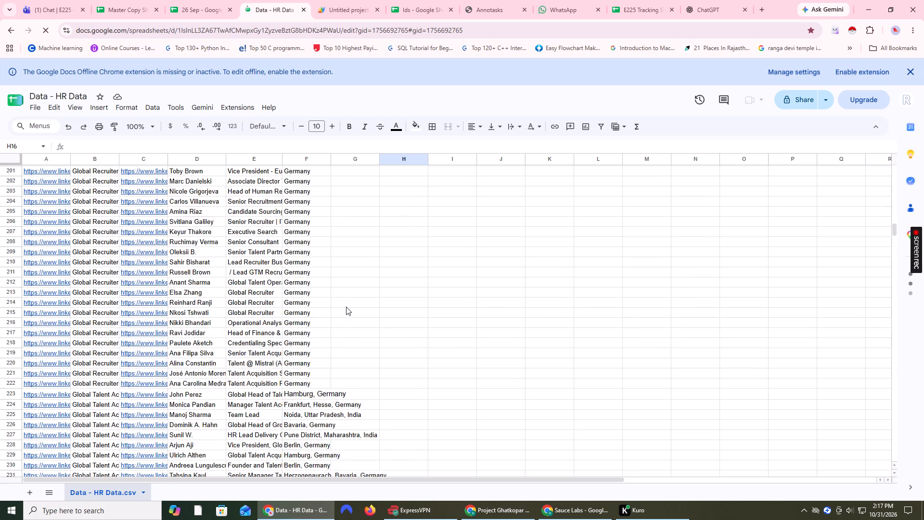
scroll(346, 307, "down", 11)
scroll(346, 307, "down", 15)
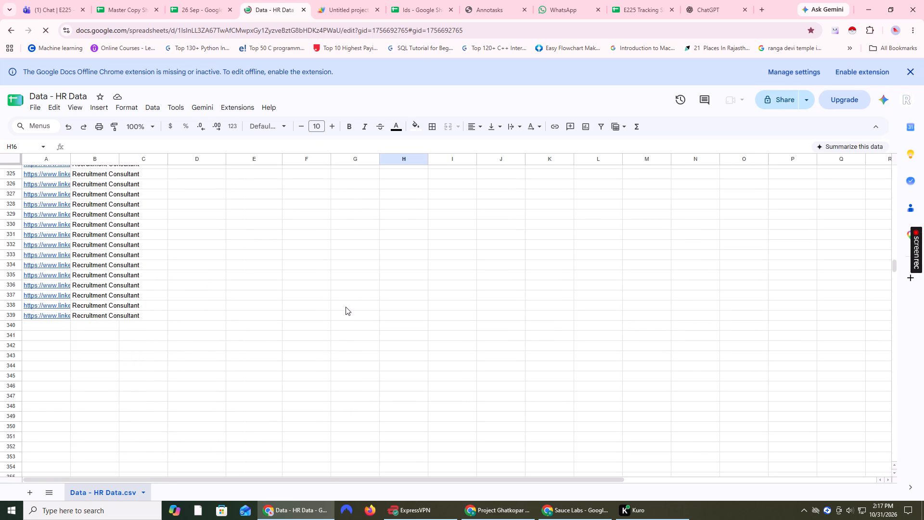
left_click(11, 27)
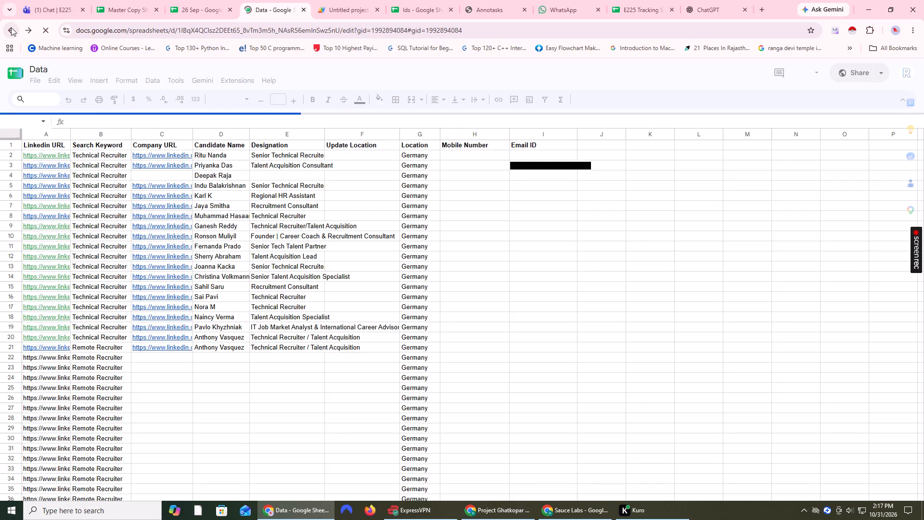
Open the bookmarked Data - HR Data spreadsheet in a new browser tab next to the Data spreadsheet.
right_click(279, 0)
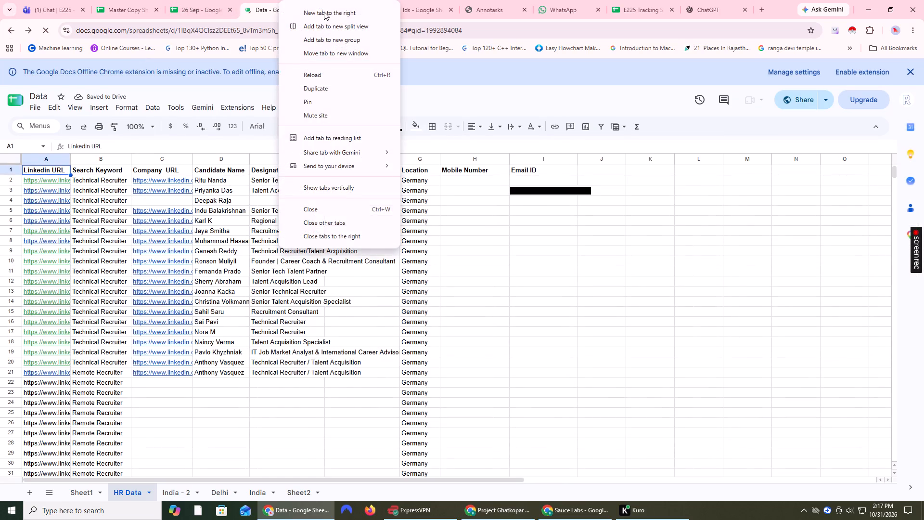
left_click(324, 12)
left_click(312, 23)
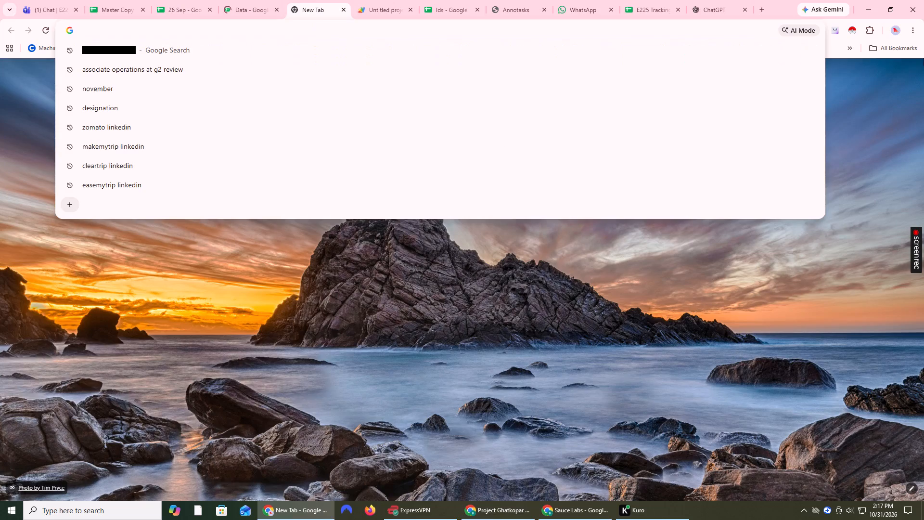
left_click(892, 51)
scroll(857, 238, "down", 8)
scroll(848, 236, "up", 1)
scroll(847, 236, "down", 16)
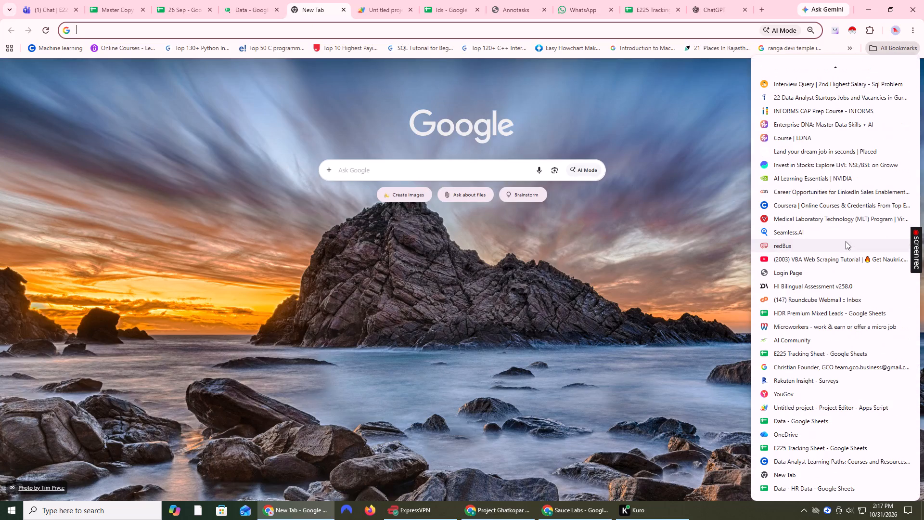
scroll(846, 241, "down", 17)
left_click(826, 490)
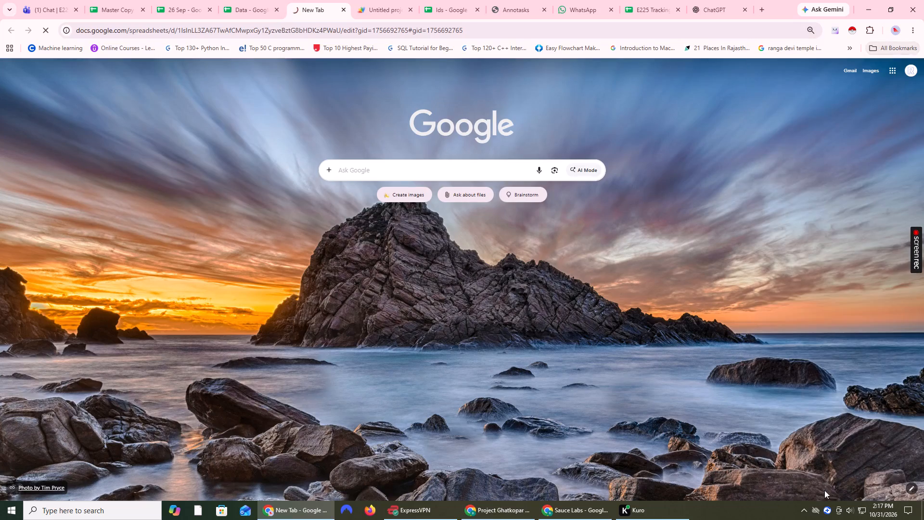
Examine the Data - HR Data spreadsheet's rows down to the end of its filled entries.
left_click(255, 0)
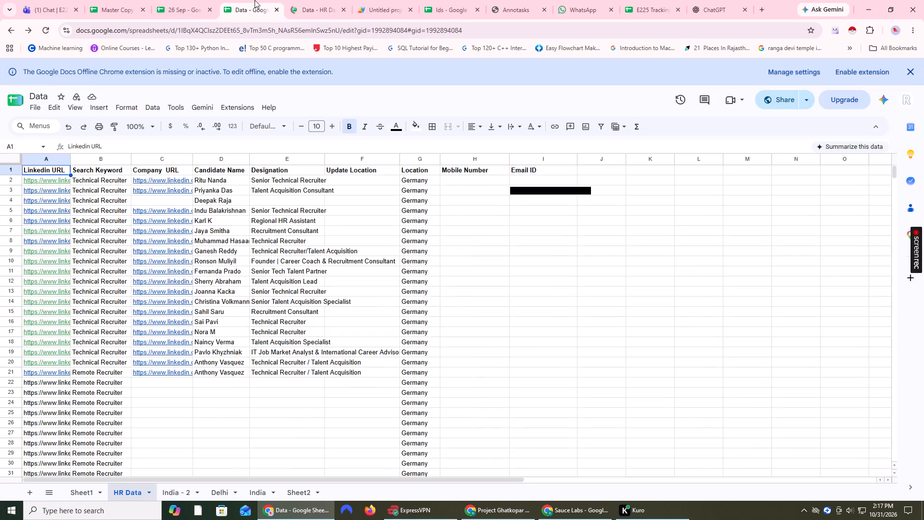
left_click(322, 0)
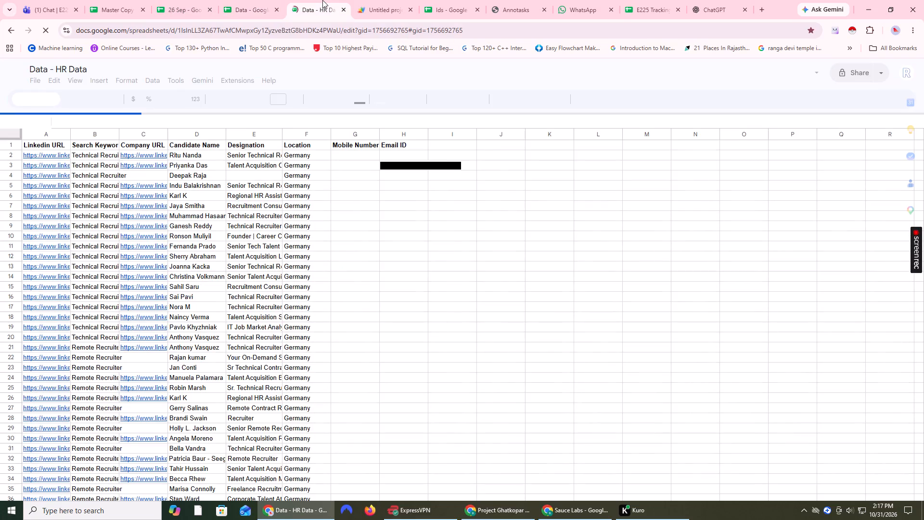
scroll(391, 325, "down", 12)
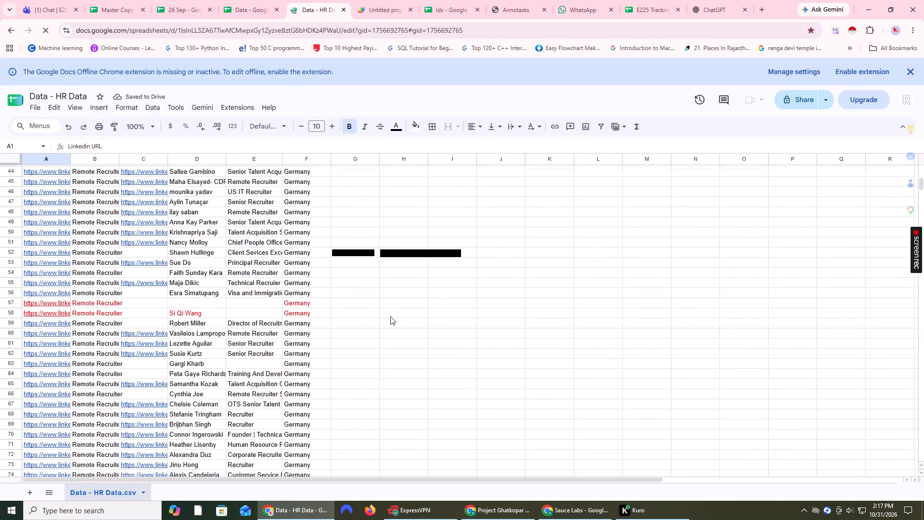
scroll(390, 316, "down", 15)
scroll(390, 317, "down", 18)
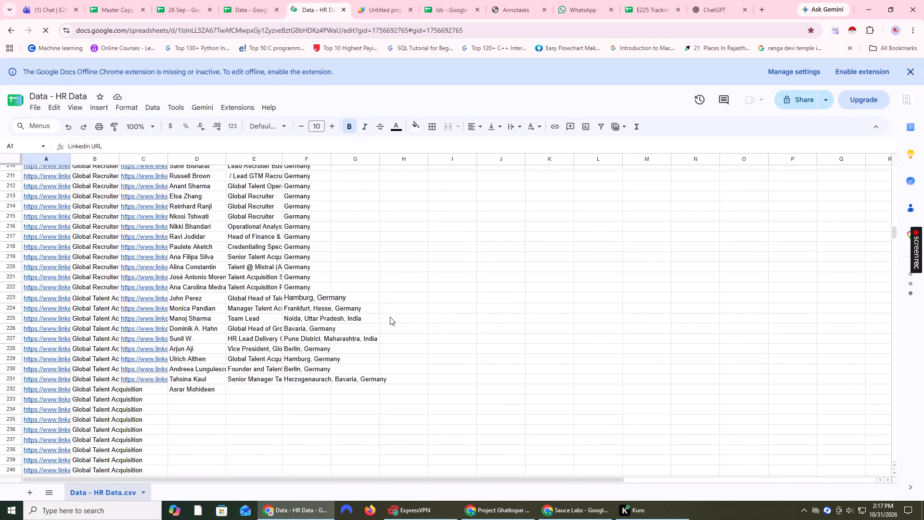
scroll(390, 317, "down", 20)
scroll(390, 317, "down", 7)
scroll(390, 317, "up", 3)
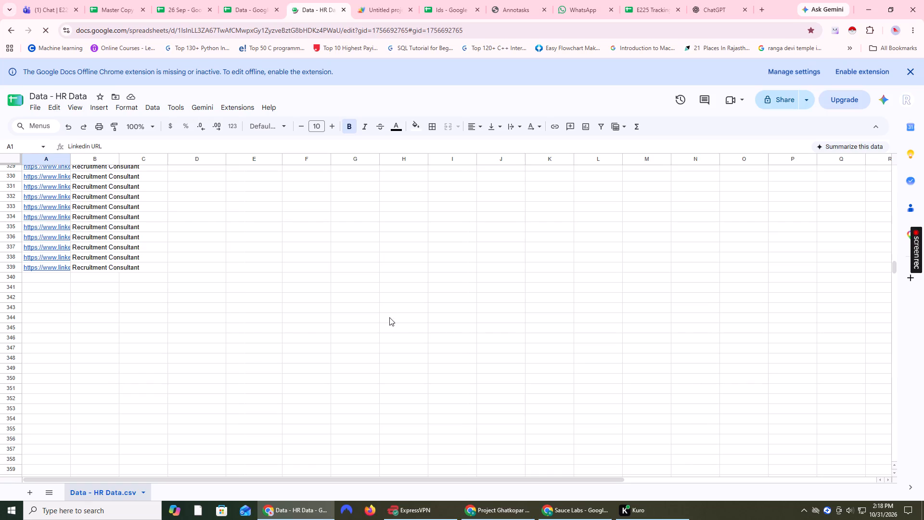
Review the Remote Recruiter rows on the HR Data sheet of the Data spreadsheet again.
left_click(194, 0)
left_click(271, 0)
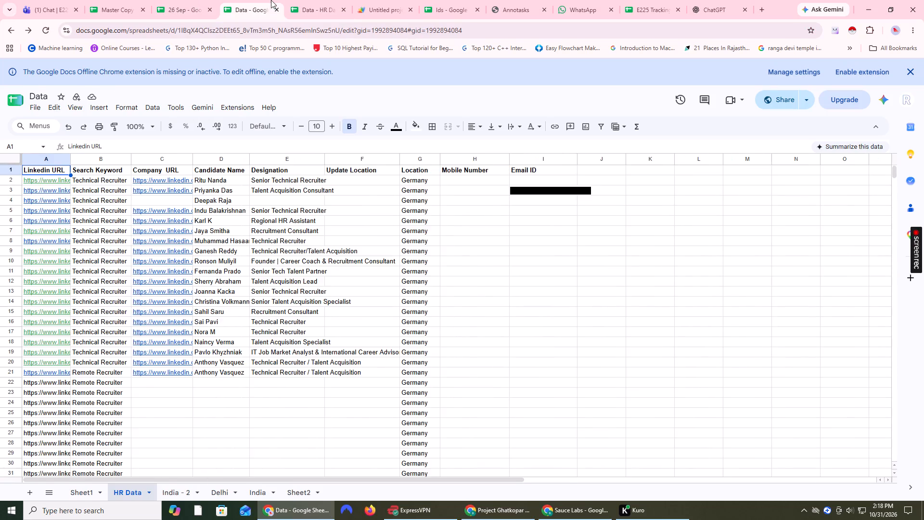
scroll(188, 318, "down", 5)
scroll(187, 313, "up", 6)
scroll(187, 313, "down", 13)
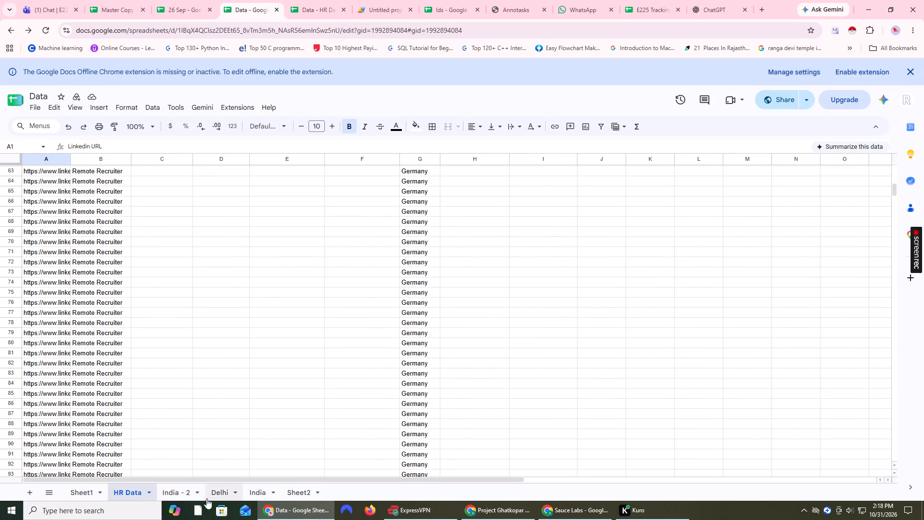
Examine the LinkedIn URL lists under each search query on the India - 2 and India sheets.
left_click(170, 490)
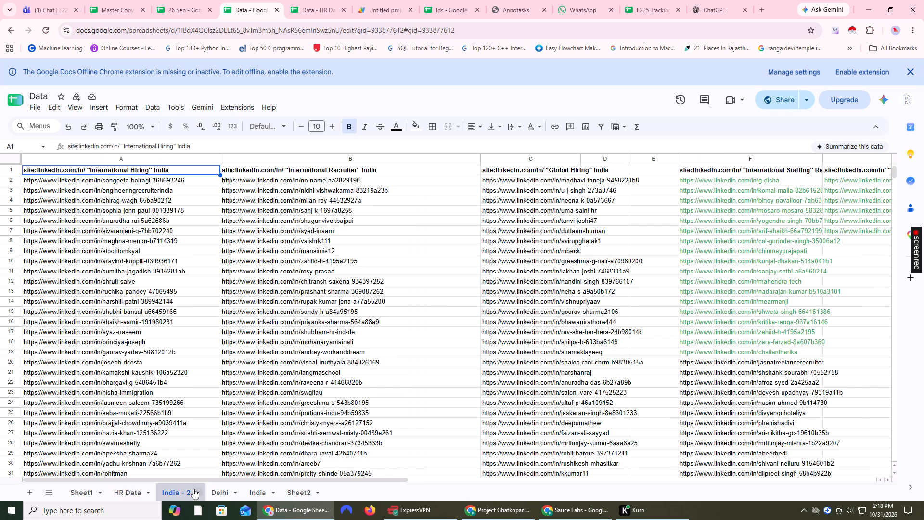
scroll(181, 386, "down", 15)
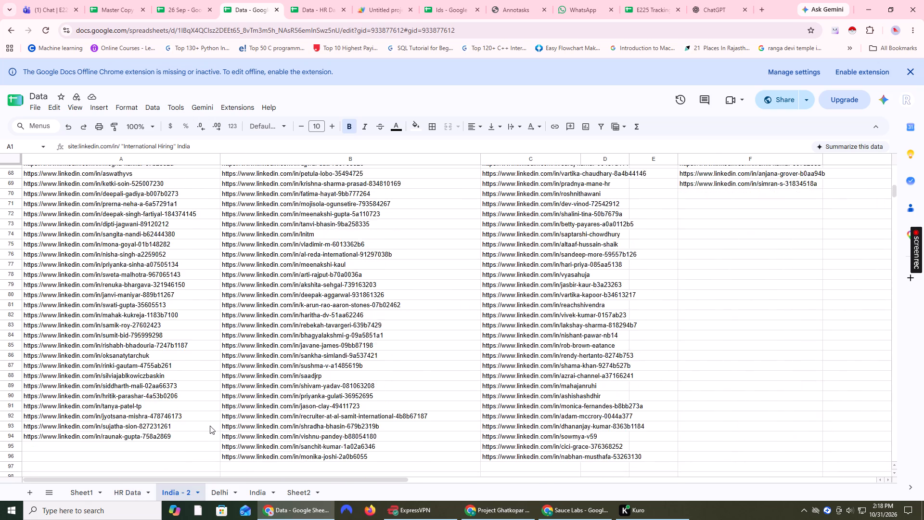
left_click(259, 494)
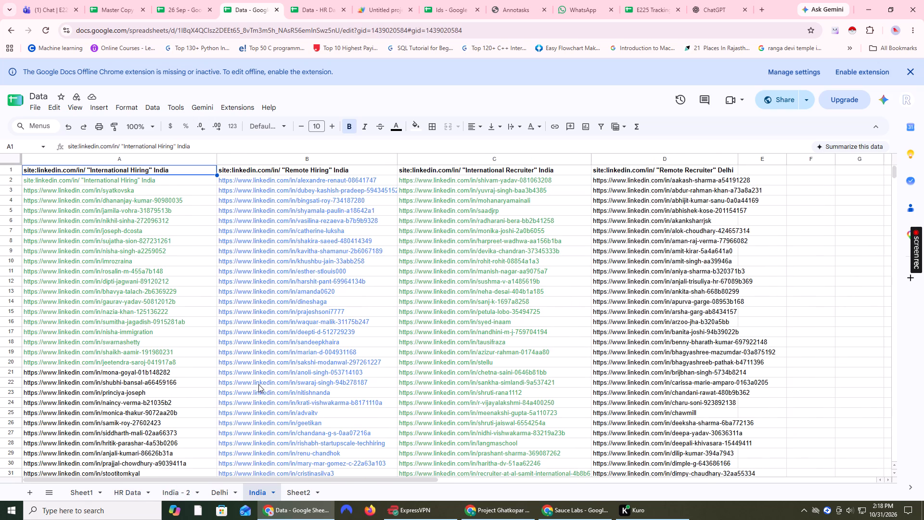
scroll(258, 384, "down", 18)
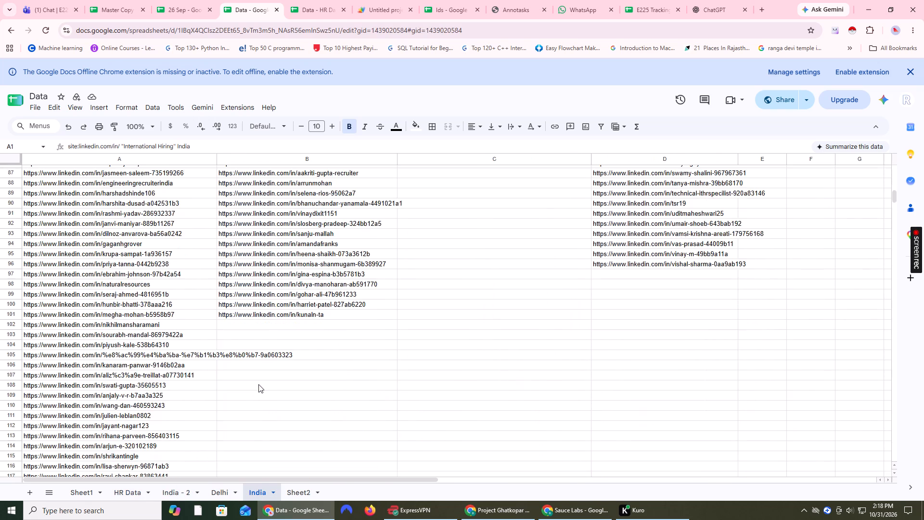
scroll(258, 384, "up", 19)
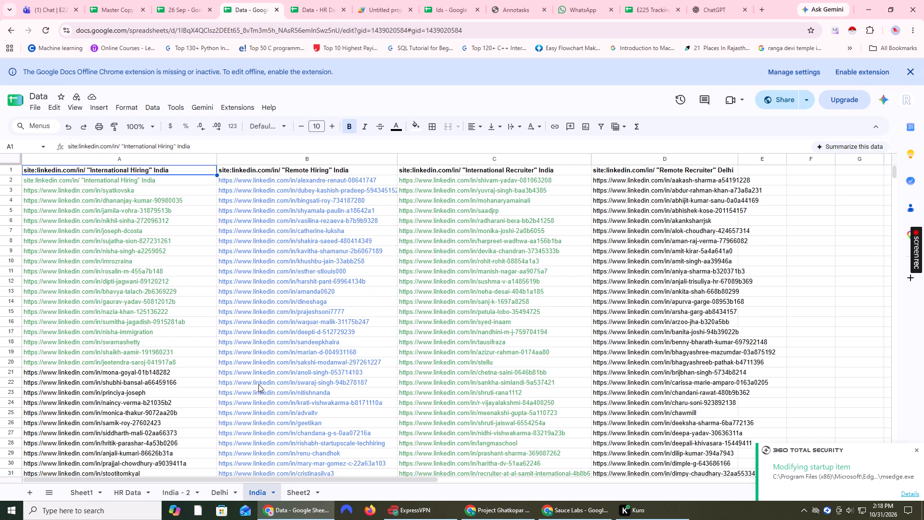
Copy the phrase International Recruiter from header C1 of the India sheet into cell B340 of the Data - HR Data spreadsheet.
left_click(451, 172)
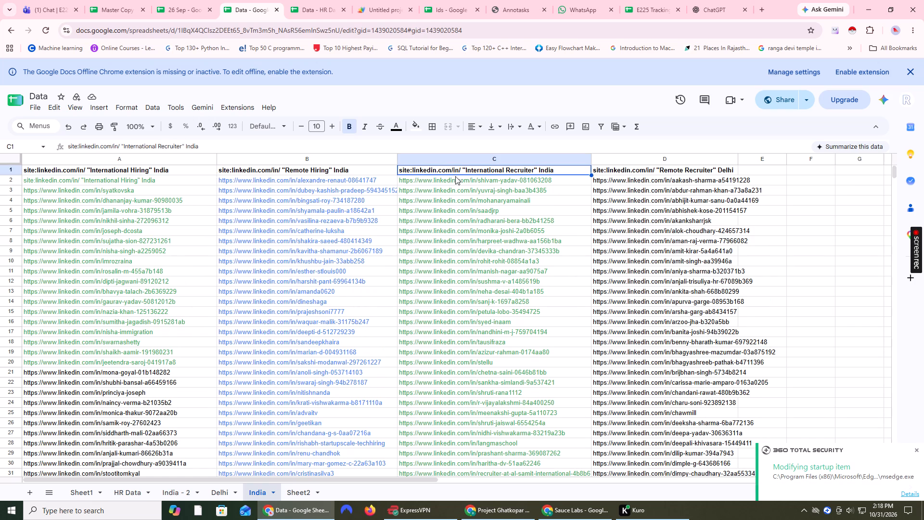
left_click_drag(181, 146, 136, 143)
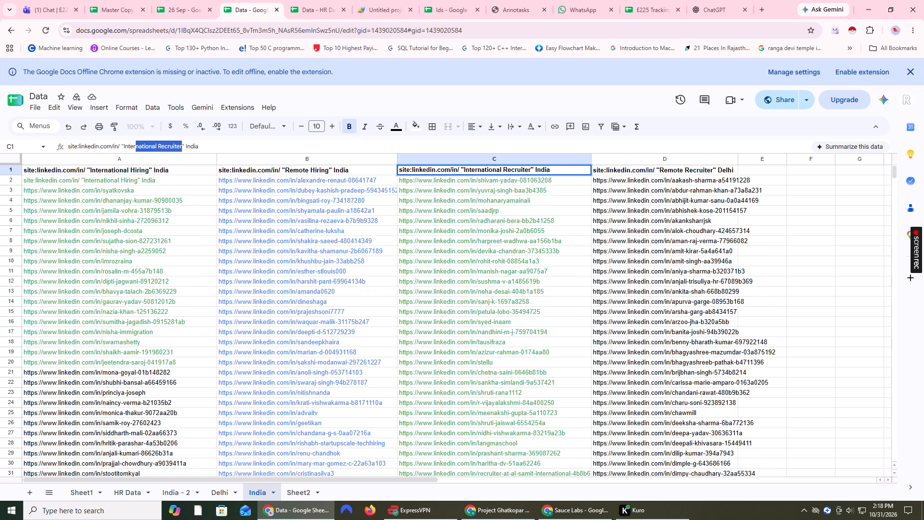
left_click_drag(136, 143, 123, 143)
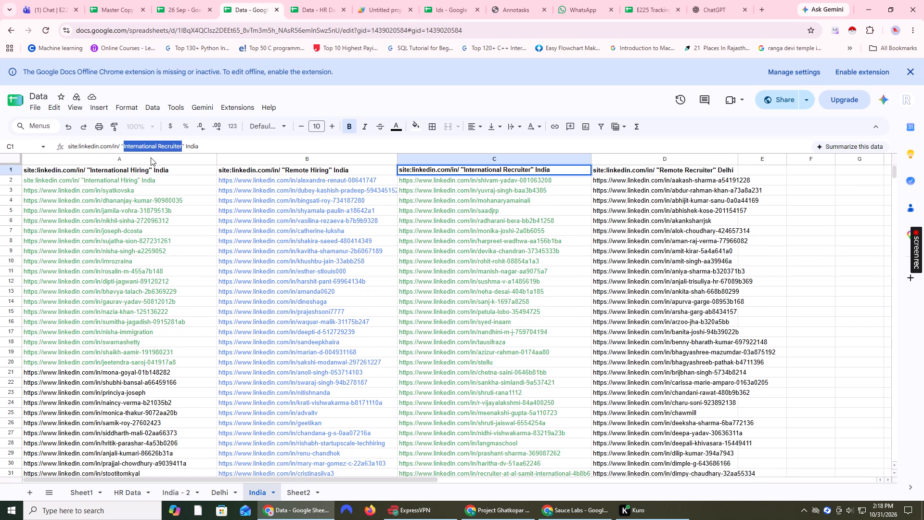
key("ctrl+c")
left_click(325, 0)
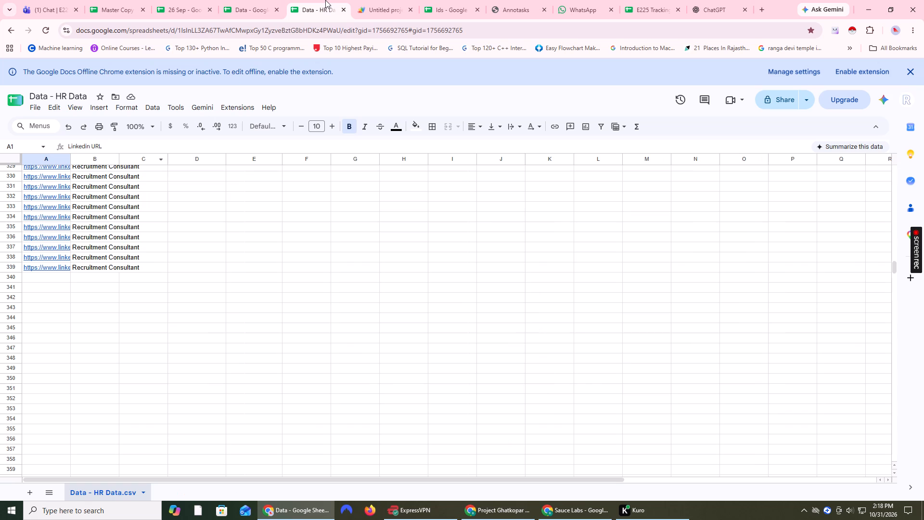
left_click(86, 276)
key("ctrl+v")
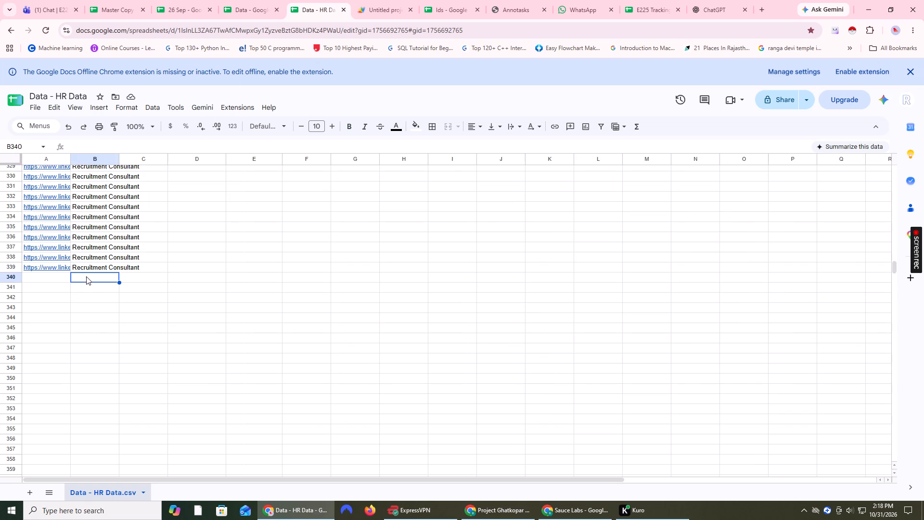
left_click(87, 301)
Cut the International Recruiter URLs in C2:C50 of the India sheet and paste them into Data - HR Data starting at A340.
left_click(260, 0)
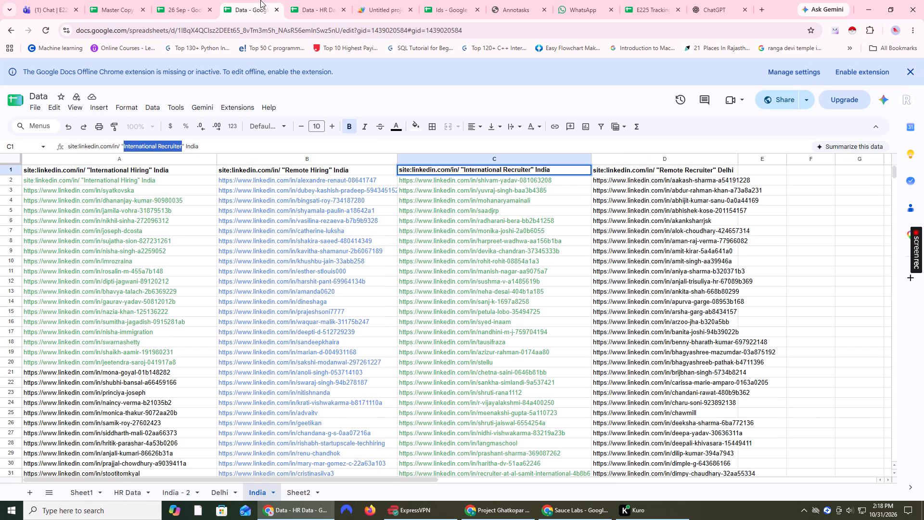
left_click(444, 182)
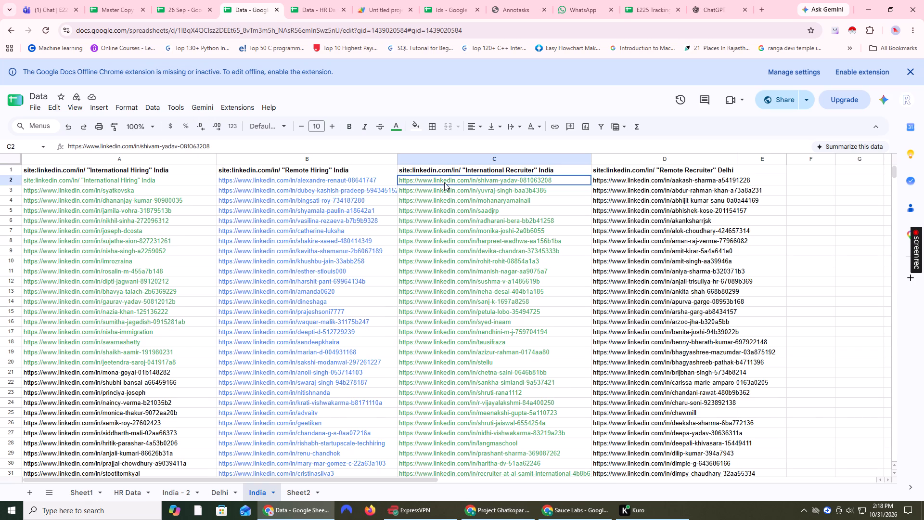
key("shift+Down")
key("shift+Down")
key("shift+Down")
key("shift+Down")
key("shift+Down")
key("shift+Down")
key("shift+Down")
key("shift+Down")
key("shift+Down")
key("shift+Down")
key("shift+Down")
key("shift+Down")
key("shift+Down")
key("shift+Down")
key("shift+Down")
key("shift+Down")
key("shift+Down")
key("shift+Down")
key("shift+Down")
key("shift+Down")
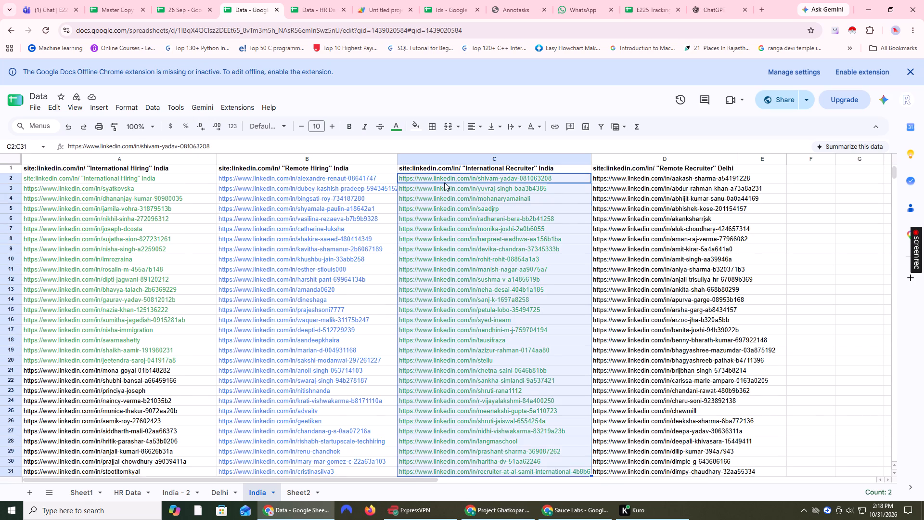
key("shift+Up")
key("shift+Up")
key("shift+Up")
key("shift+Up")
key("shift+Up")
key("shift+Up")
key("shift+Up")
key("shift+Up")
key("shift+Up")
key("shift+Up")
key("shift+Up")
key("shift+Up")
key("shift+Up")
key("shift+Up")
key("shift+Up")
key("shift+Up")
key("shift+Up")
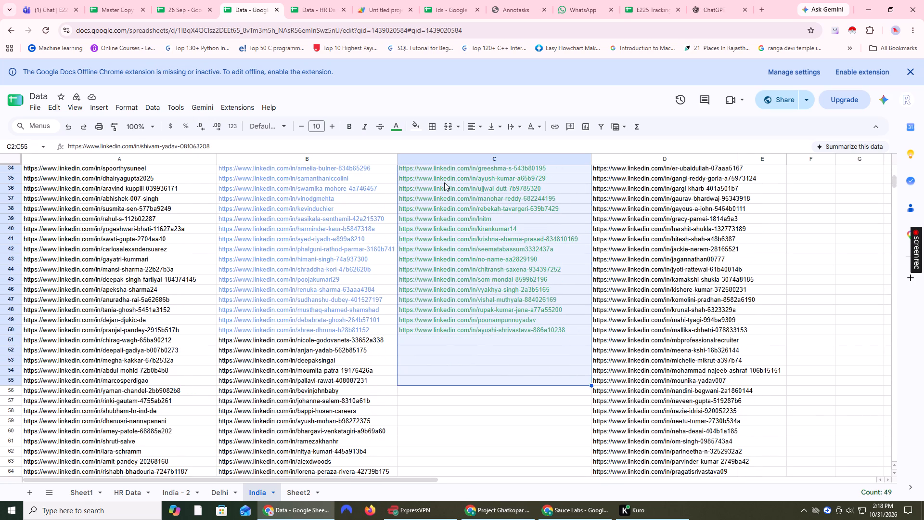
key("shift+Down")
key("shift+Down")
key("shift+Down")
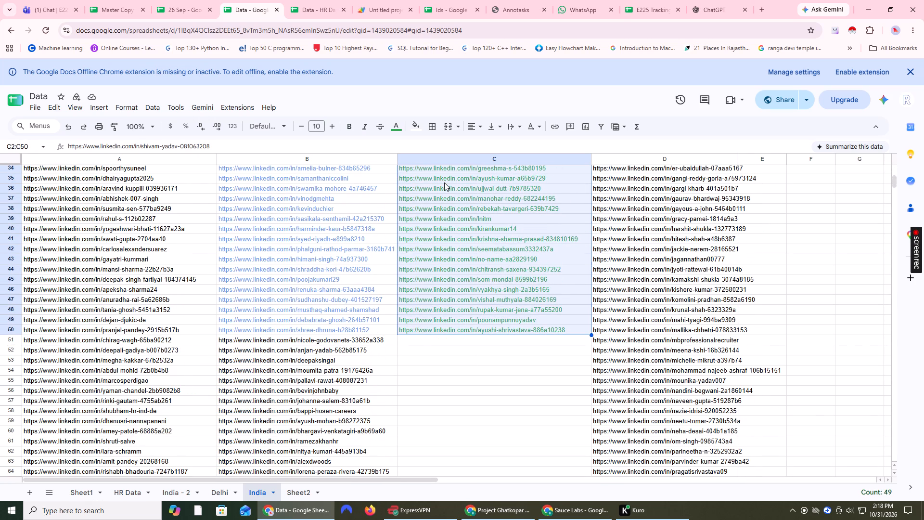
key("ctrl+x")
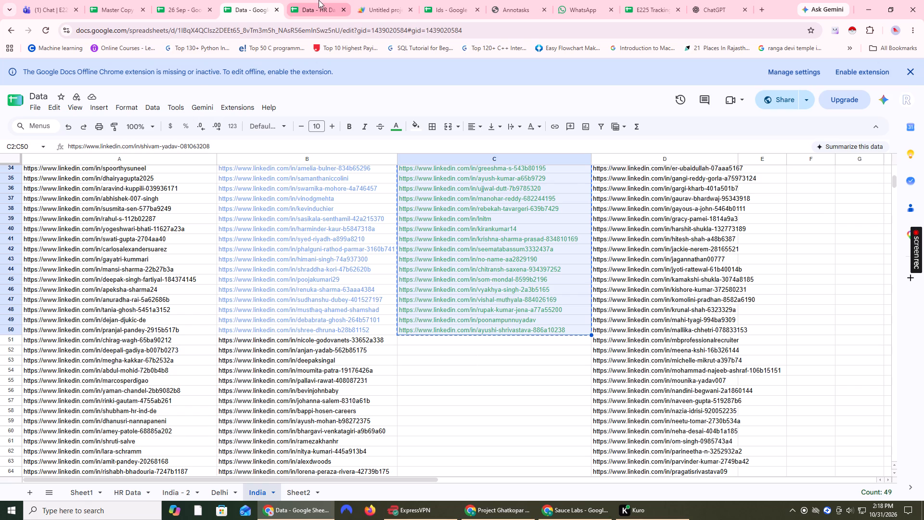
left_click(319, 0)
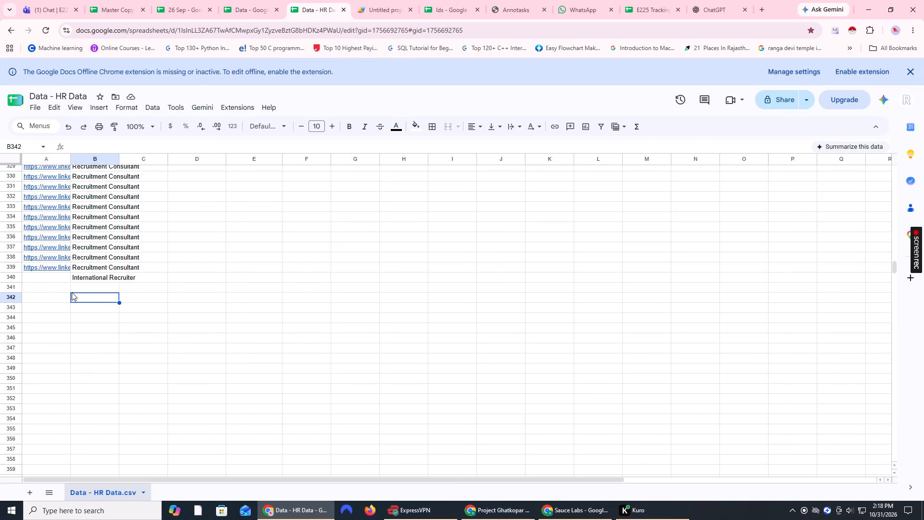
left_click(50, 278)
key("ctrl+v")
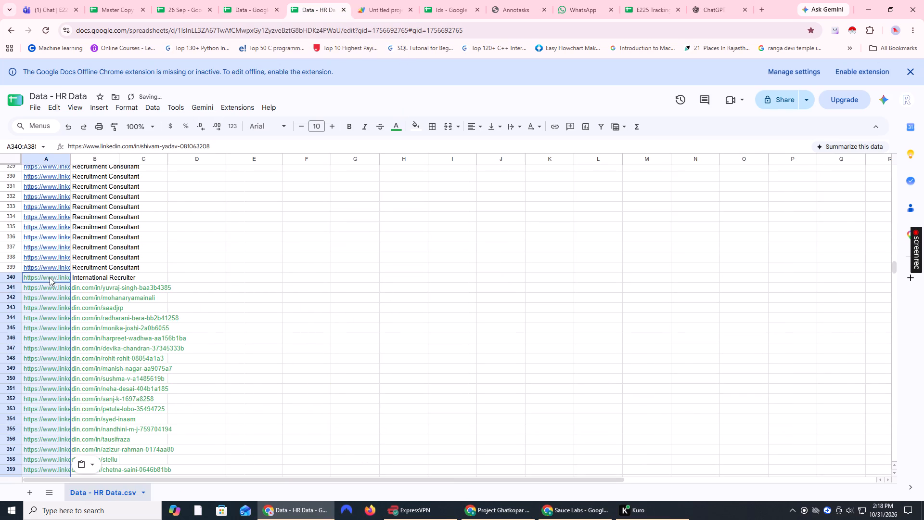
left_click(130, 324)
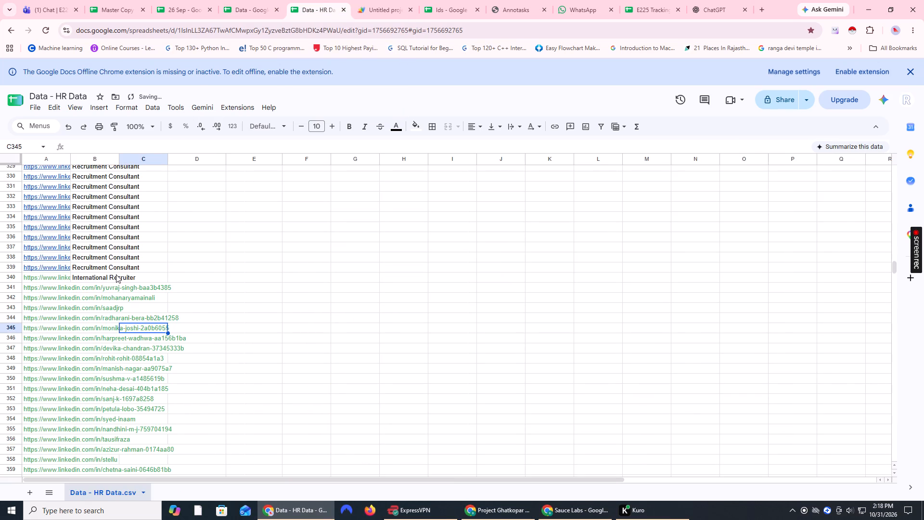
Fill the International Recruiter label down B340:B388 alongside the pasted URLs.
left_click(116, 274)
key("shift+Down")
key("shift+Down")
key("shift+Down")
key("shift+Down")
key("shift+Down")
key("shift+Down")
key("shift+Down")
key("shift+Down")
key("shift+Down")
key("shift+Down")
key("shift+Down")
key("shift+Down")
key("shift+Down")
key("shift+Down")
key("shift+Down")
key("shift+Down")
key("shift+Down")
key("shift+Down")
key("shift+Down")
key("shift+Down")
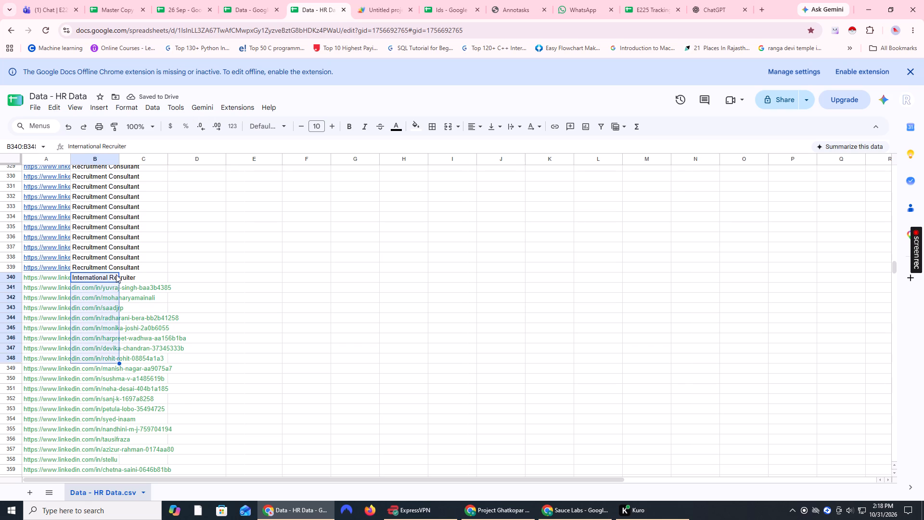
key("shift+Up")
key("shift+Up")
key("shift+Up")
key("shift+Up")
key("shift+Up")
key("shift+Up")
key("shift+Up")
key("shift+Up")
key("shift+Up")
key("shift+Up")
key("shift+Up")
key("shift+Up")
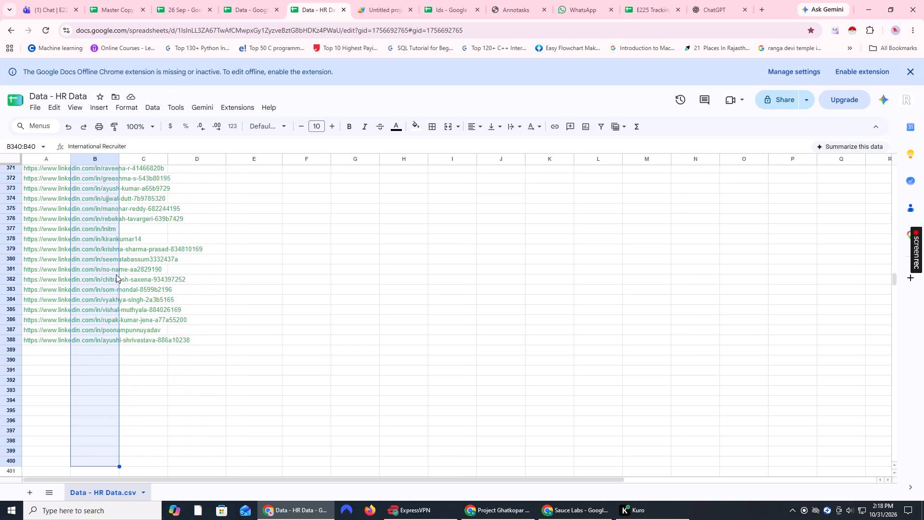
key("shift+Up")
key("shift+Up")
key("shift+Down")
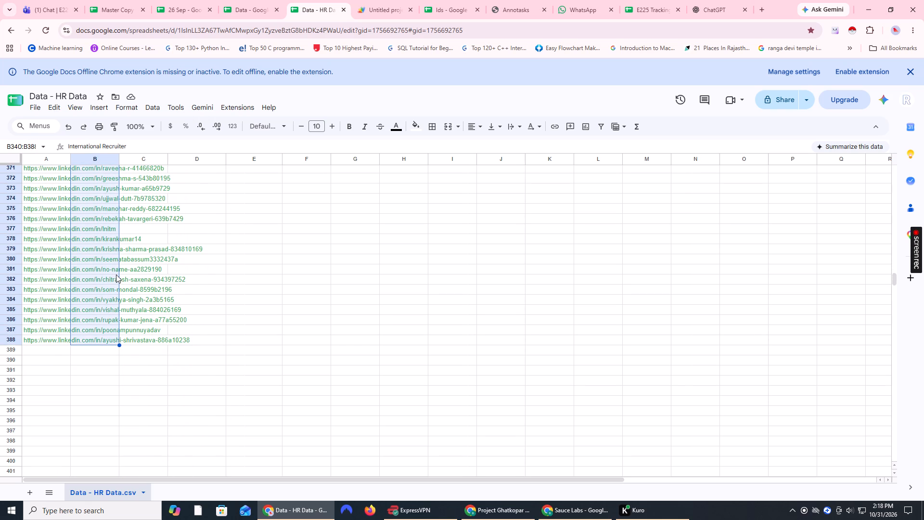
key("ctrl+d")
left_click(266, 343)
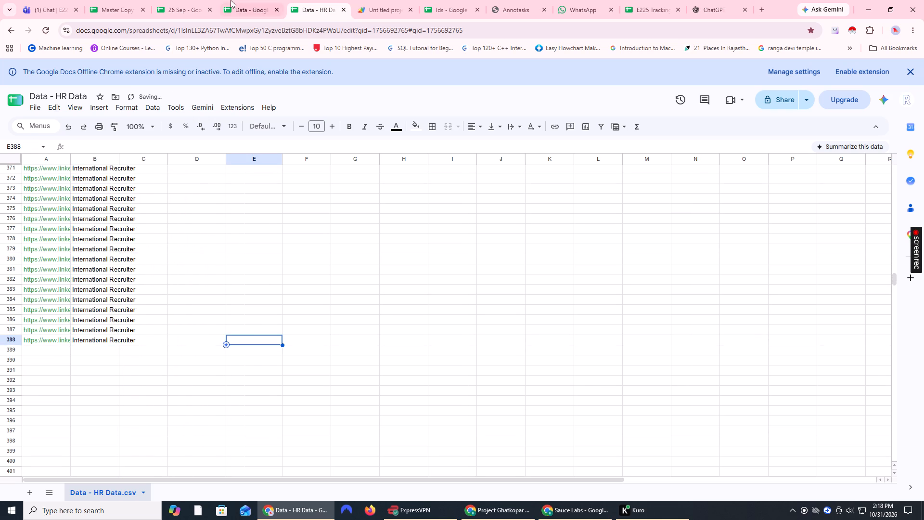
Delete the "International Recruiter" India column C from the India sheet of the Data spreadsheet.
left_click(240, 0)
scroll(427, 397, "up", 14)
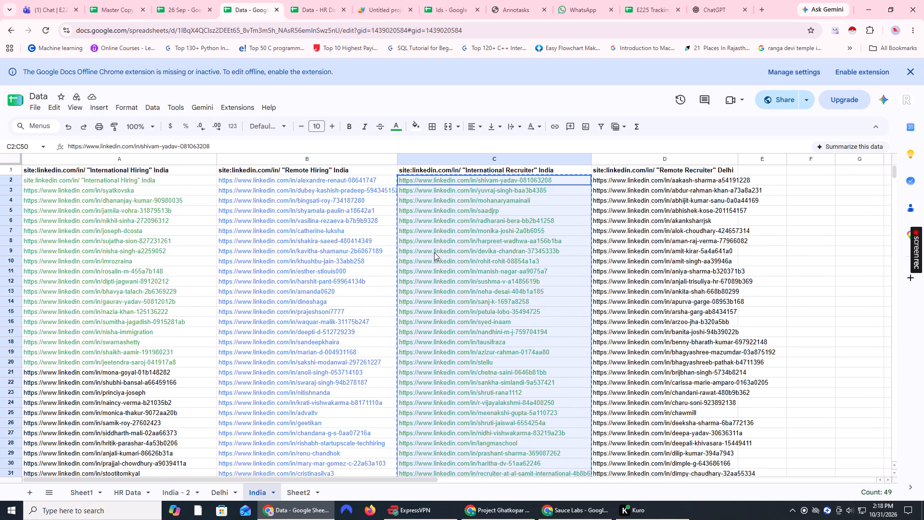
left_click(418, 160)
right_click(418, 160)
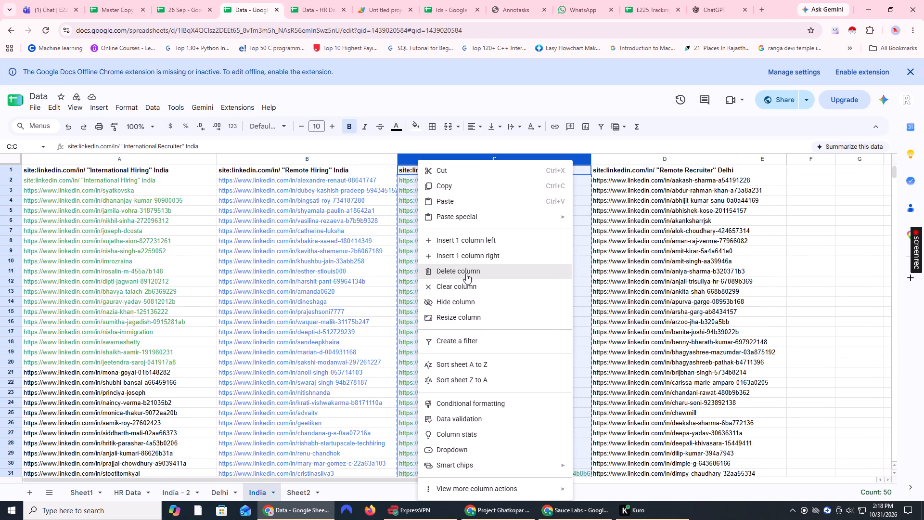
left_click(463, 273)
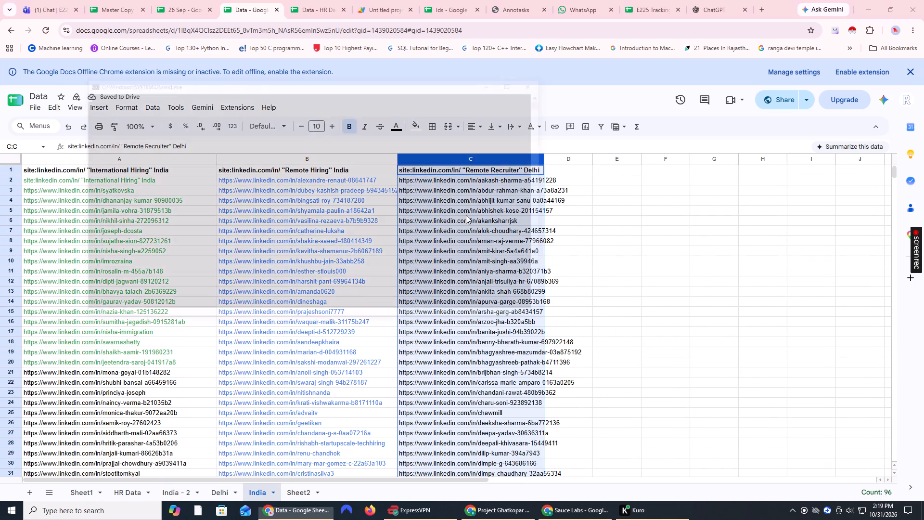
Copy the phrase Remote Recruiter from header C1 of the India sheet into cell B389 of the Data - HR Data spreadsheet.
left_click(440, 349)
scroll(448, 348, "down", 14)
scroll(448, 347, "up", 1)
scroll(448, 347, "down", 1)
scroll(448, 347, "up", 14)
scroll(419, 198, "up", 5)
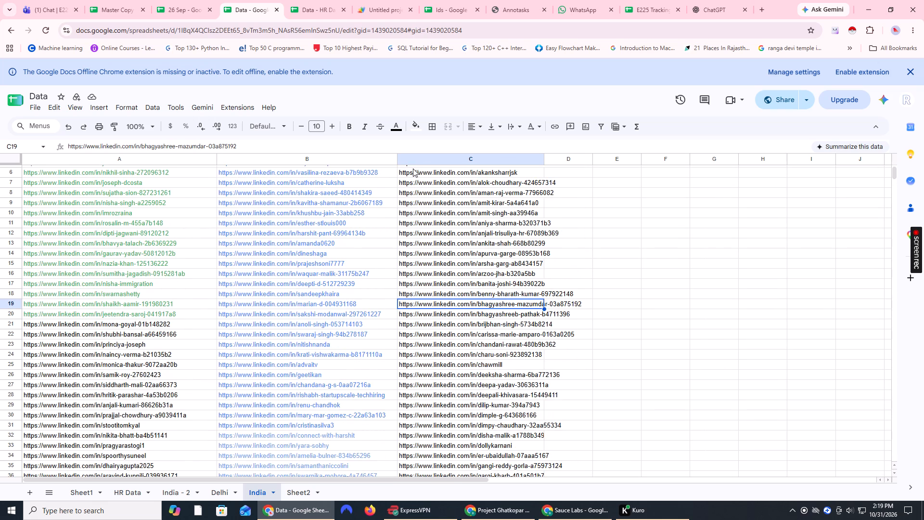
left_click(413, 169)
left_click_drag(169, 147, 169, 146)
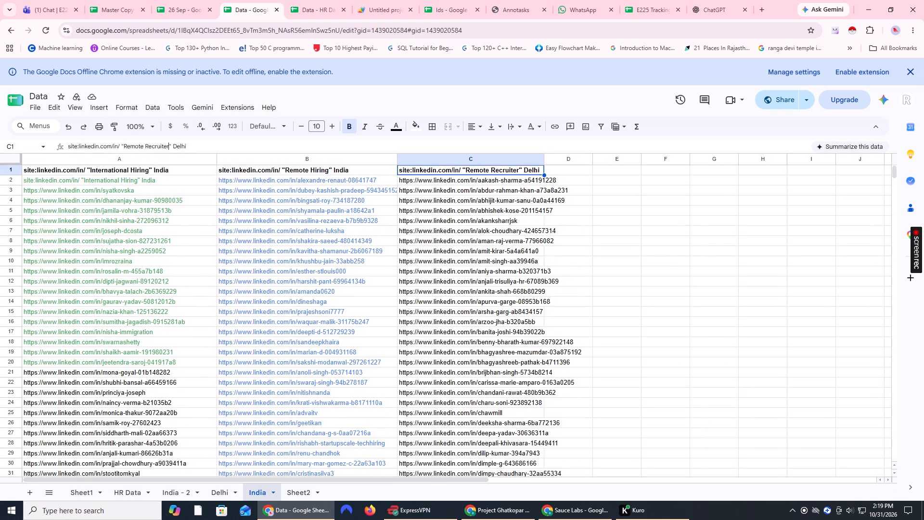
left_click_drag(169, 146, 125, 149)
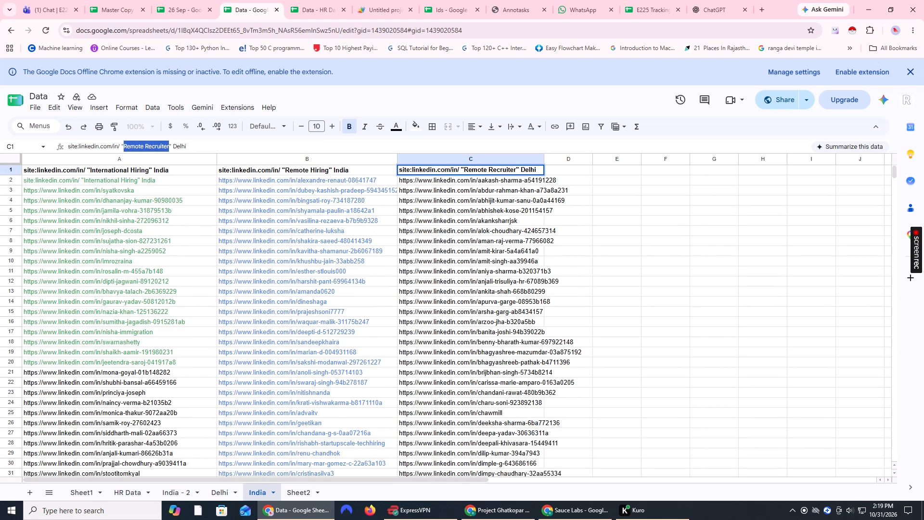
key("ctrl+c")
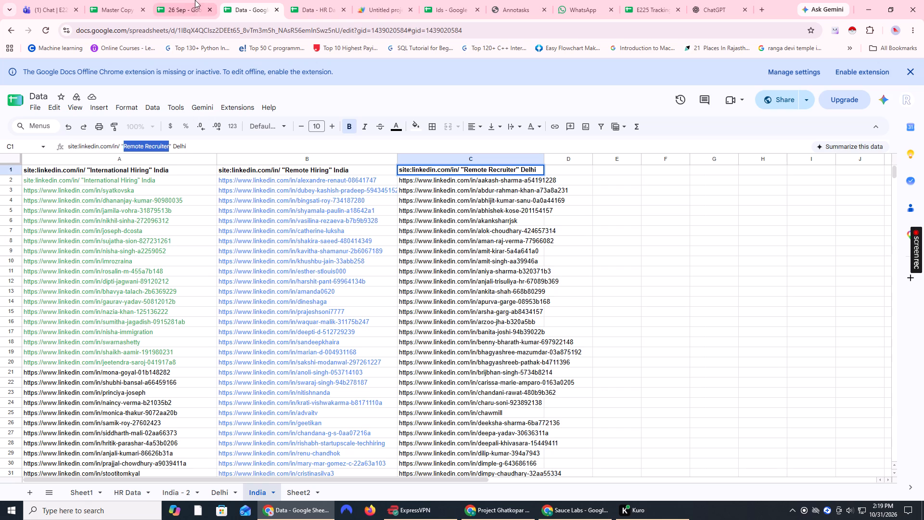
left_click(311, 0)
left_click(90, 351)
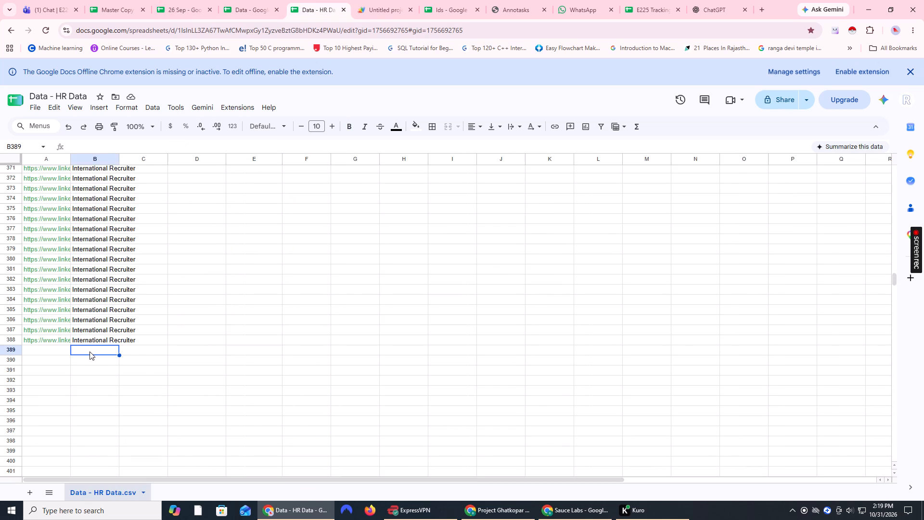
key("ctrl+v")
left_click(222, 307)
Cut the Remote Recruiter URLs in C2:C96 of the India sheet and paste them into Data - HR Data starting at A389.
left_click(239, 0)
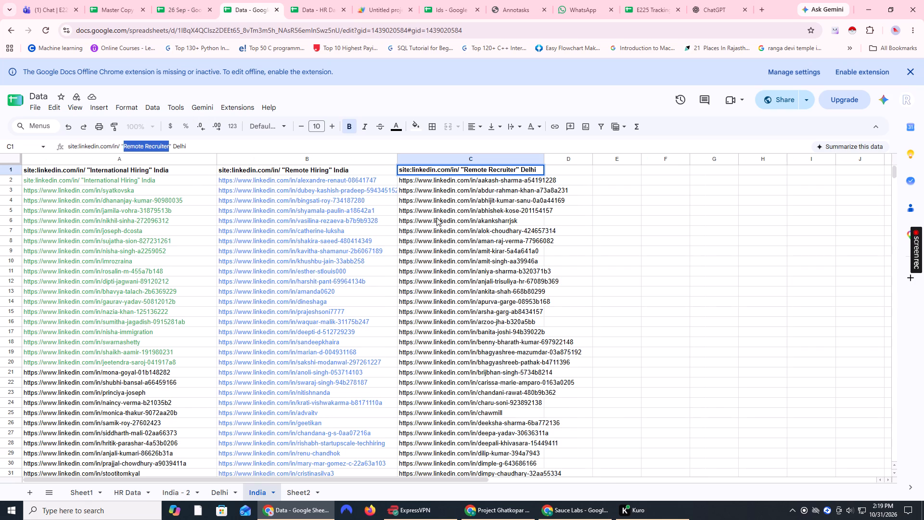
left_click(429, 182)
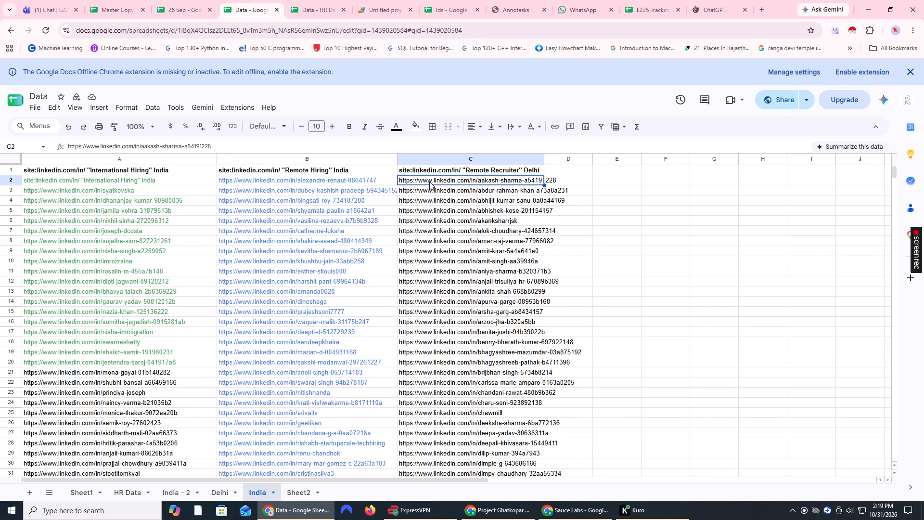
key("ctrl+shift+Down")
key("ctrl+shift+Down")
key("ctrl+shift+Down")
key("ctrl+shift+Down")
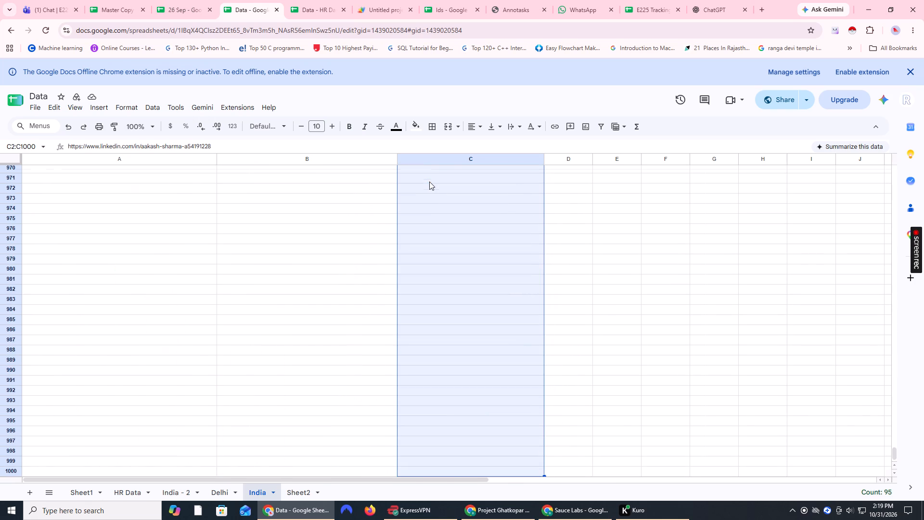
key("ctrl+shift+Up")
key("ctrl+x")
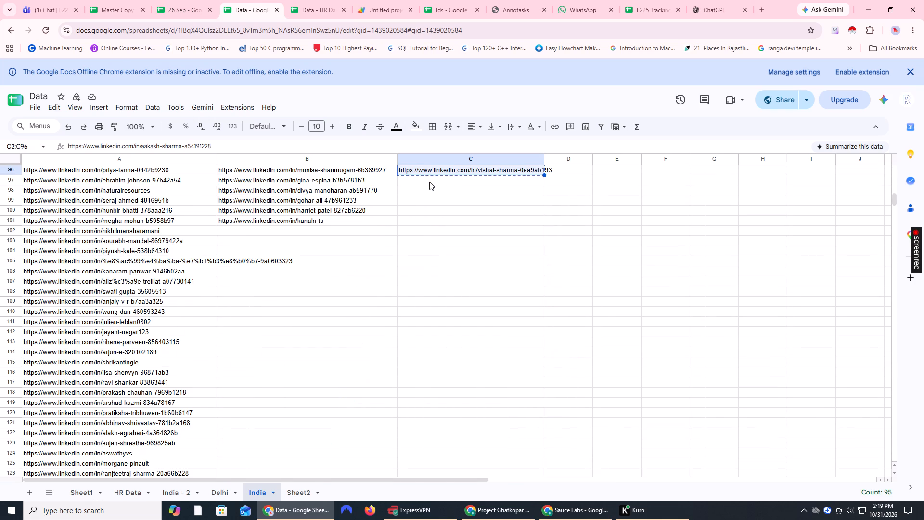
left_click(284, 0)
left_click(303, 0)
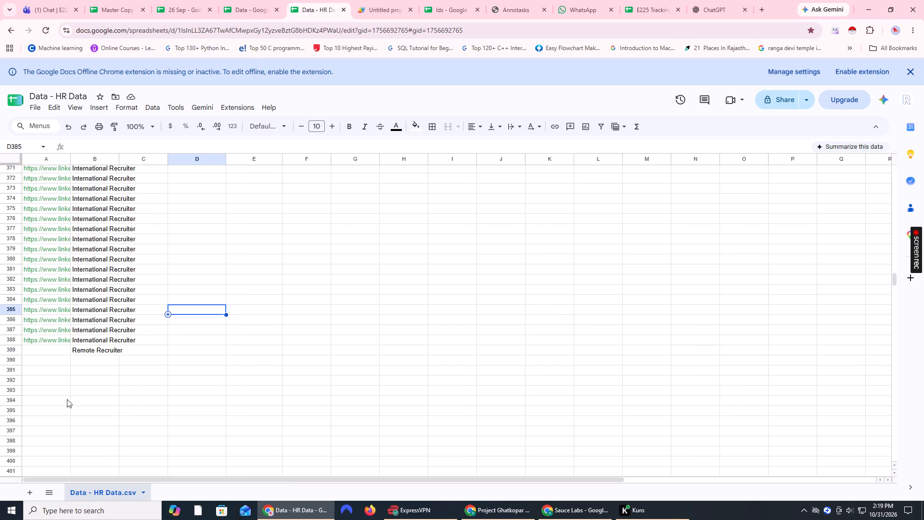
left_click(38, 352)
key("ctrl+v")
Fill the Remote Recruiter label down B389:B483 alongside the pasted URLs.
left_click(112, 352)
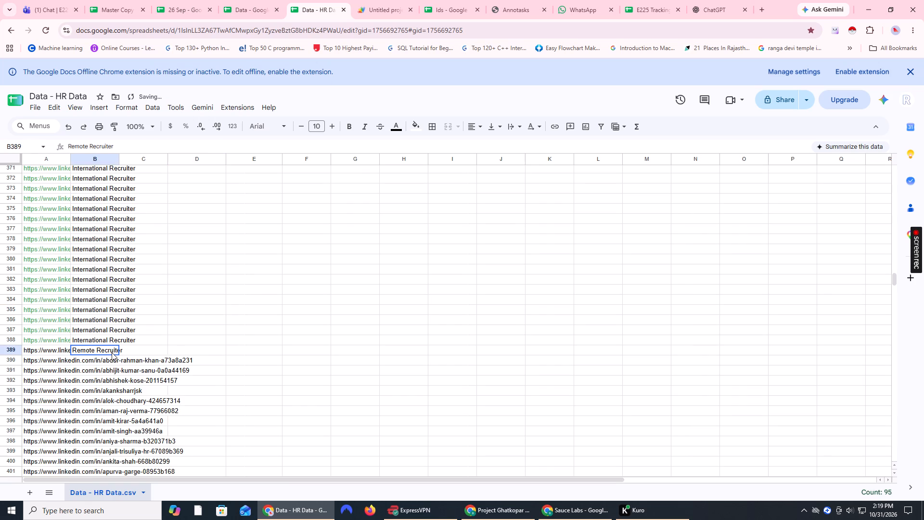
key("shift+Down")
key("shift+Down")
key("shift+Down")
key("shift+Down")
key("shift+Down")
key("shift+Down")
key("shift+Down")
key("shift+Down")
key("shift+Down")
key("shift+Down")
key("shift+Down")
key("shift+Down")
key("shift+Down")
key("shift+Down")
key("shift+Down")
key("shift+Down")
key("shift+Down")
key("shift+Down")
key("shift+Down")
key("shift+Down")
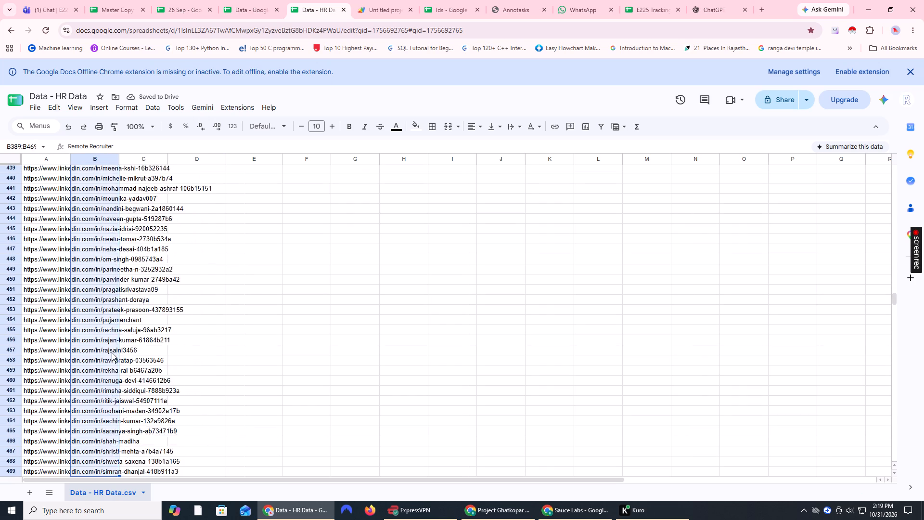
key("shift+Up")
key("shift+Up")
key("shift+Up")
key("shift+Up")
key("shift+Up")
key("shift+Up")
key("shift+Up")
key("shift+Up")
key("shift+Up")
key("shift+Up")
key("shift+Up")
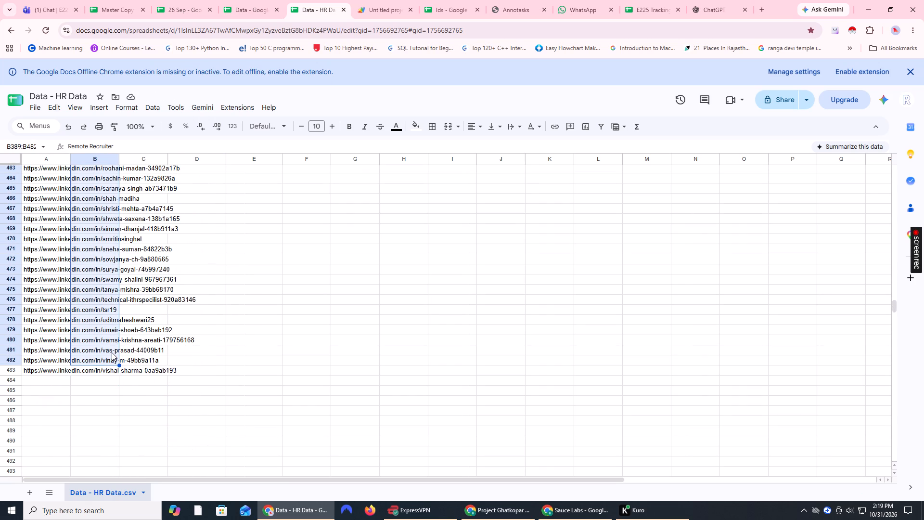
key("shift+Down")
key("ctrl+d")
left_click(264, 404)
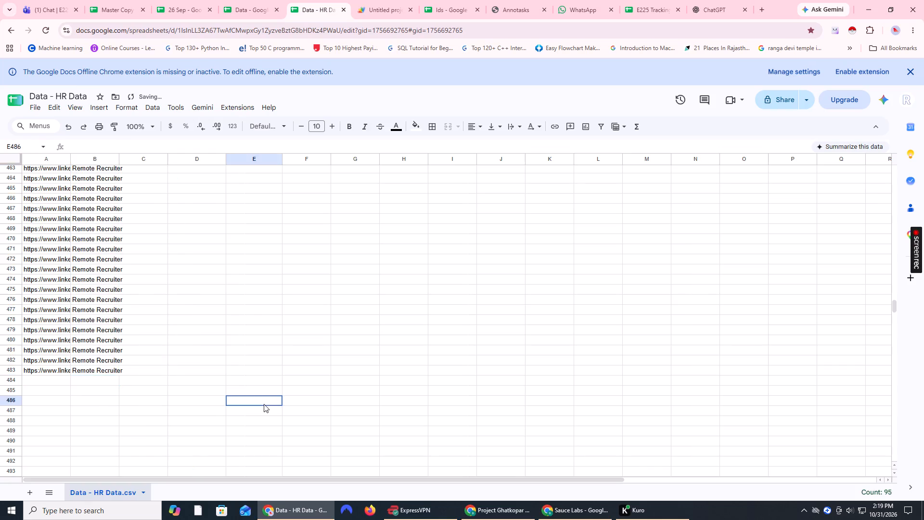
Set the font size of header row 1 in Data - HR Data to 12.
scroll(264, 404, "up", 20)
scroll(264, 404, "up", 20)
scroll(264, 404, "up", 8)
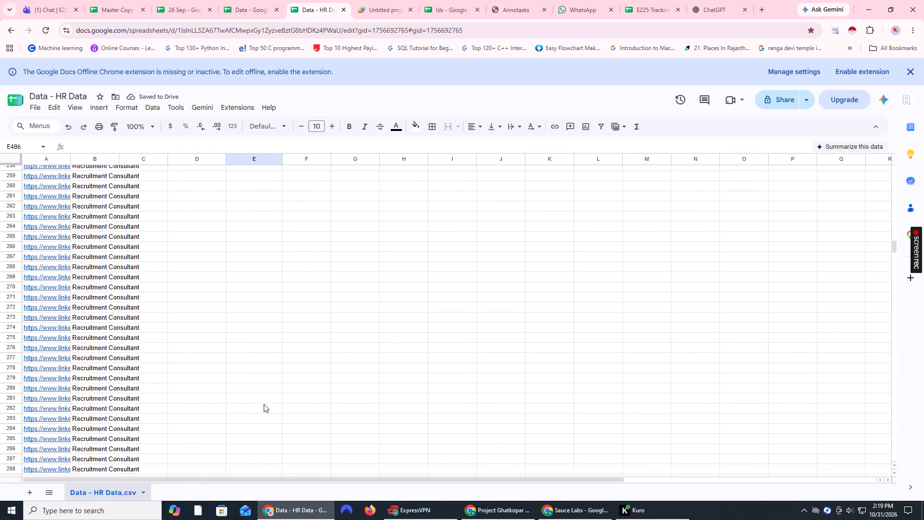
scroll(264, 404, "up", 20)
scroll(264, 404, "up", 20)
scroll(264, 404, "up", 13)
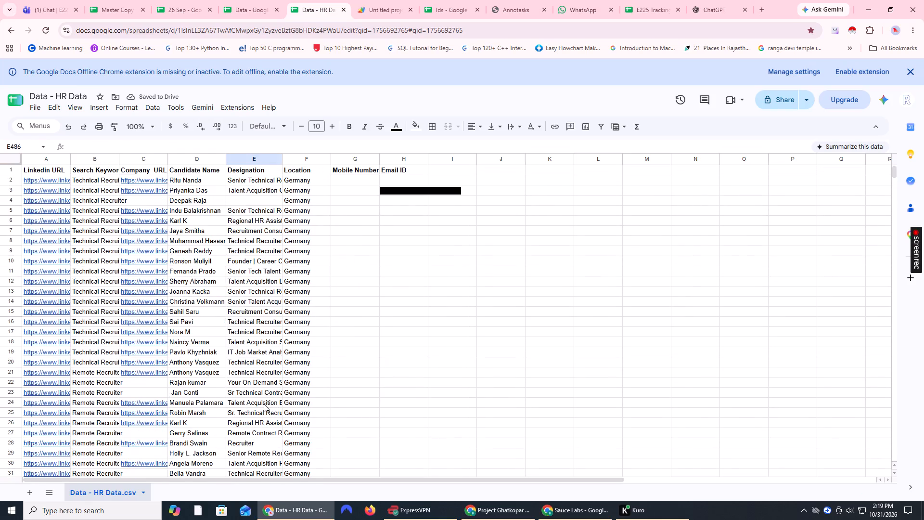
scroll(264, 404, "up", 2)
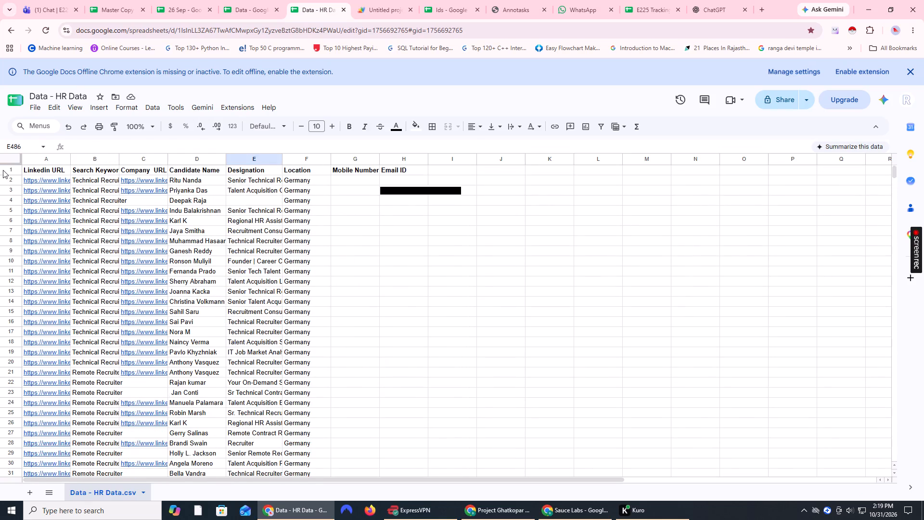
left_click(3, 170)
left_click(334, 128)
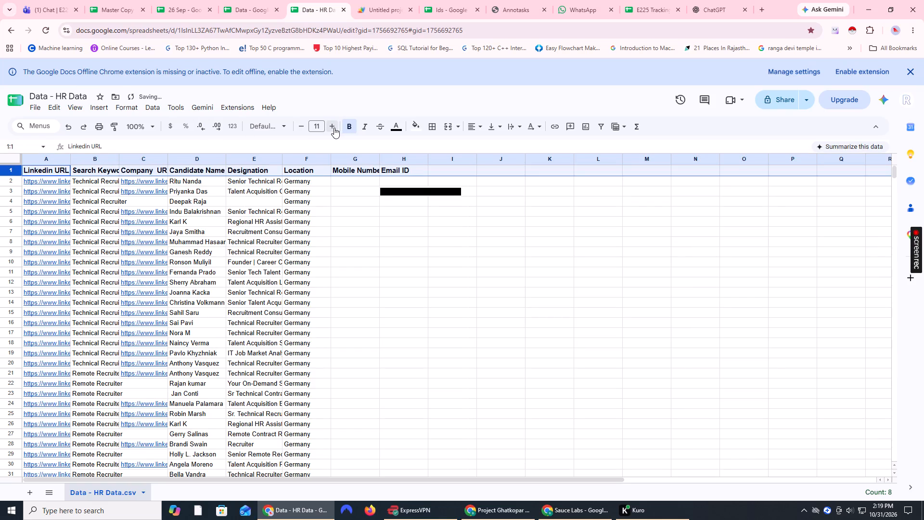
left_click(334, 128)
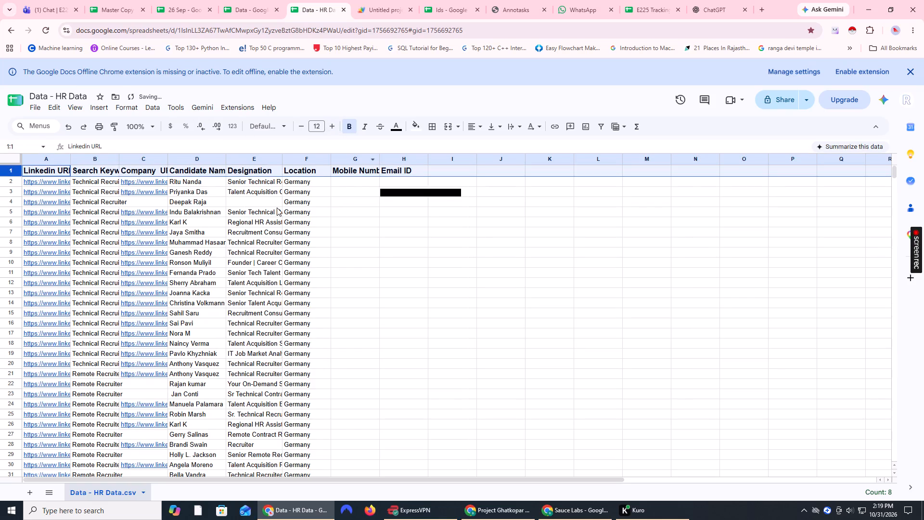
Widen the Candidate Name, Designation, Mobile Number and Search Keyword columns so their headers fit.
left_click_drag(225, 158, 232, 158)
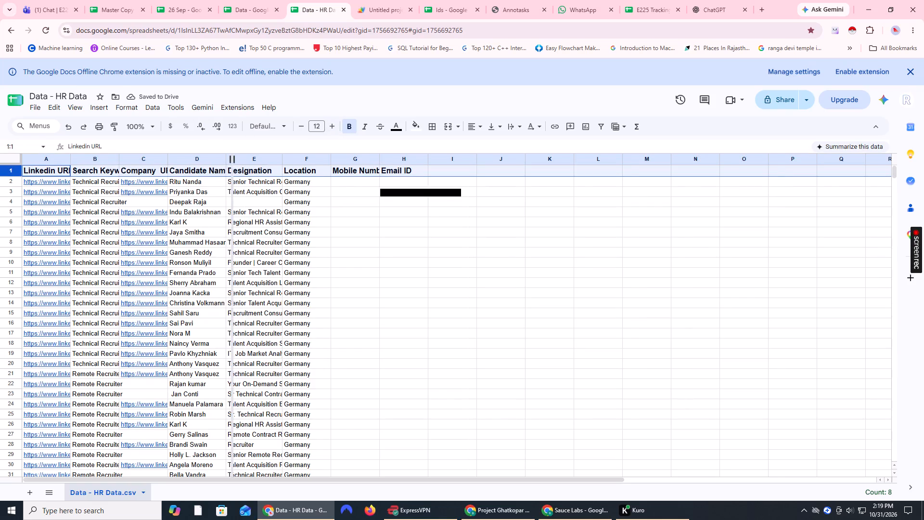
left_click_drag(232, 158, 233, 158)
left_click_drag(290, 157, 305, 158)
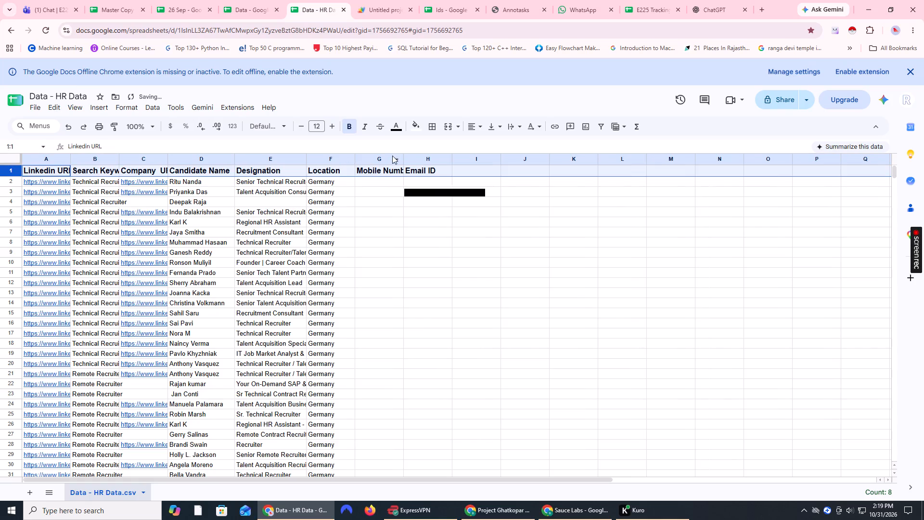
left_click_drag(403, 157, 419, 162)
left_click(436, 214)
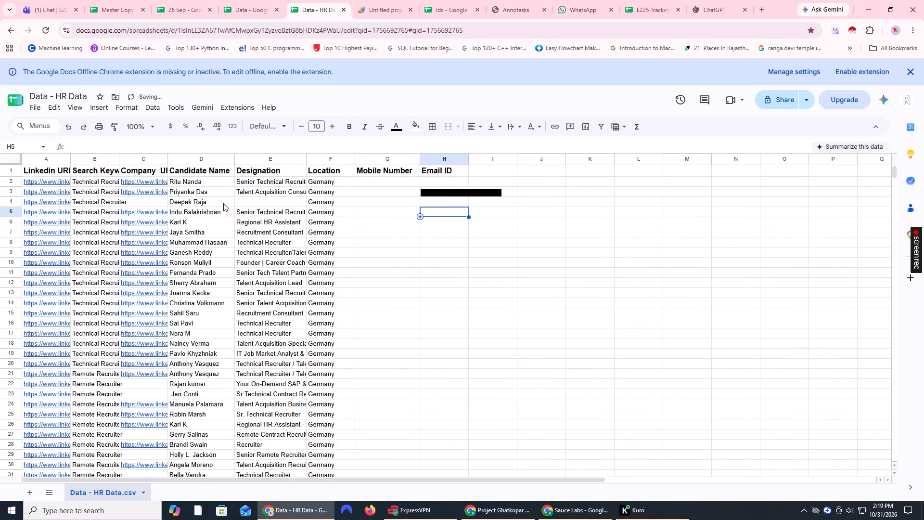
left_click_drag(120, 161, 134, 161)
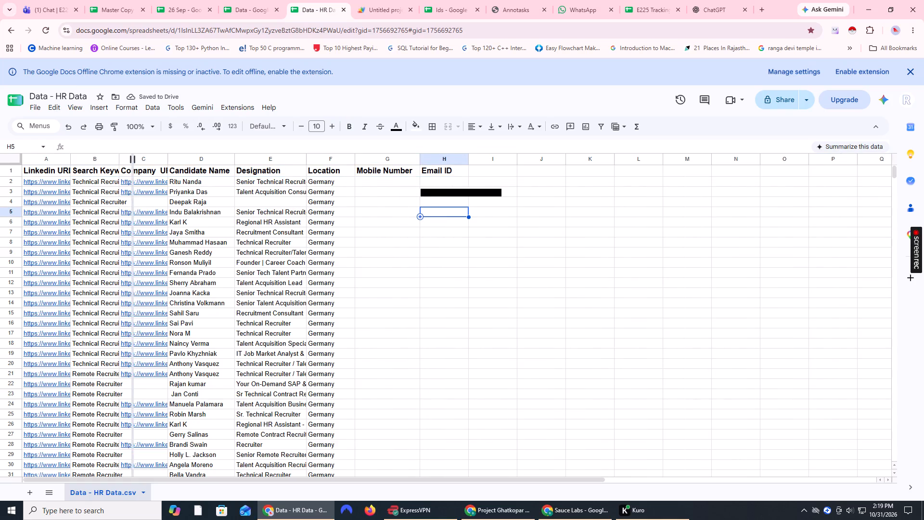
left_click_drag(134, 161, 134, 161)
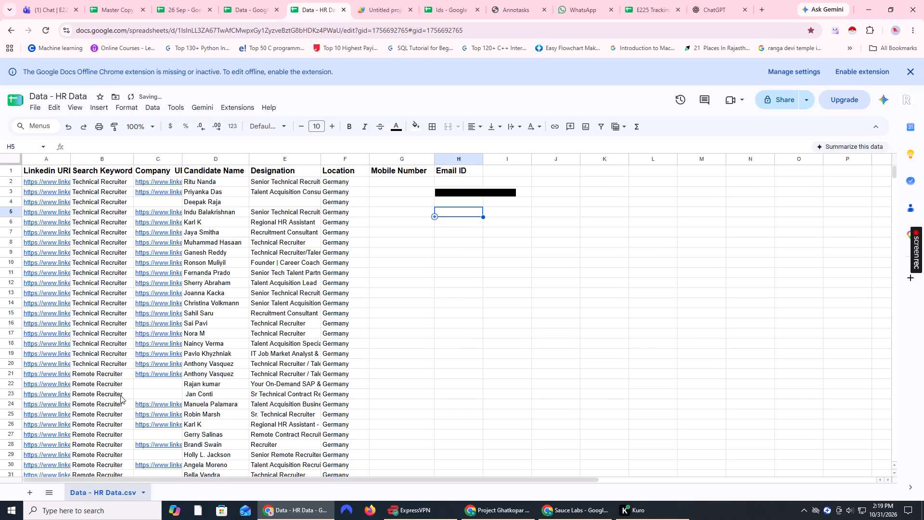
Freeze the first row of Data - HR Data so the headers stay in view.
left_click(4, 171)
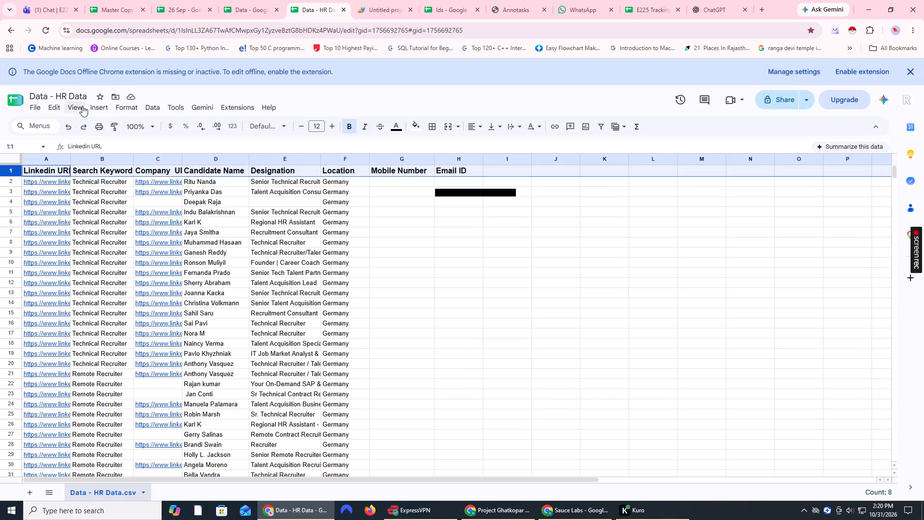
left_click(118, 105)
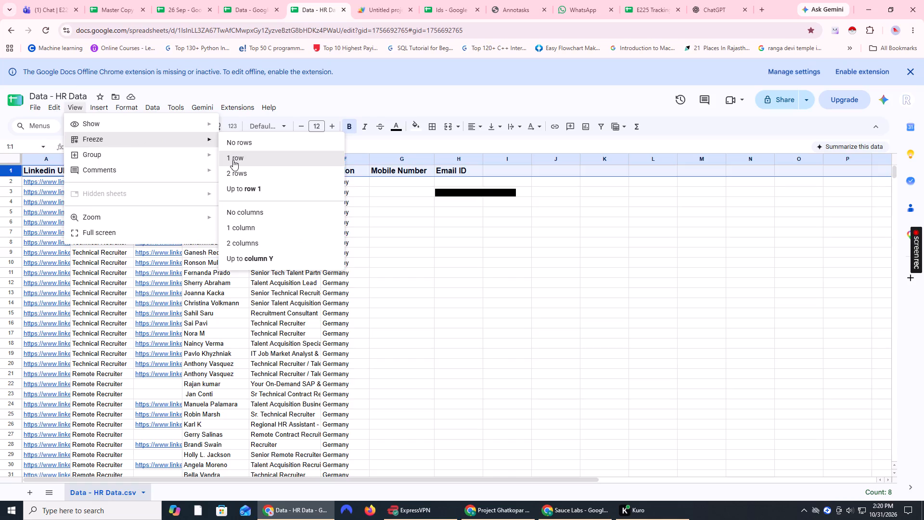
left_click(233, 160)
left_click(450, 367)
Review the LinkedIn URLs and search keywords down the sheet through the Remote Recruiter rows.
scroll(398, 372, "down", 10)
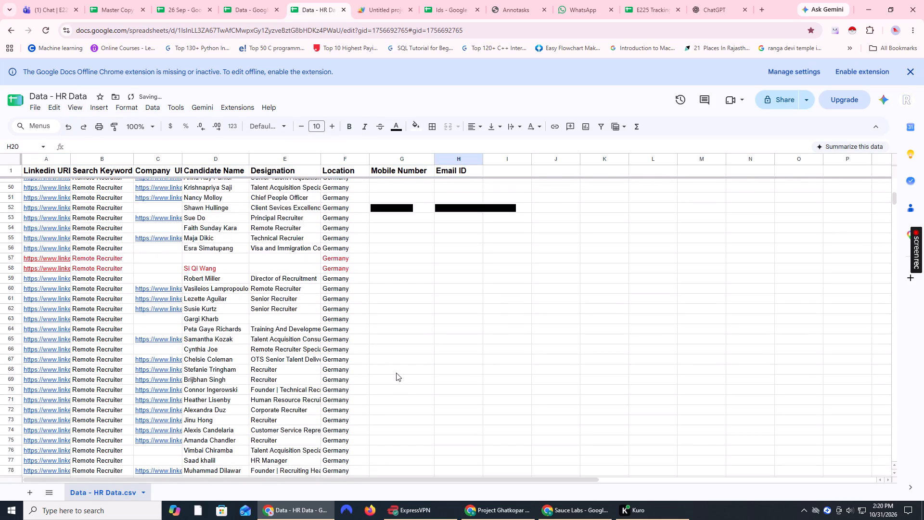
scroll(396, 373, "down", 20)
scroll(396, 373, "down", 11)
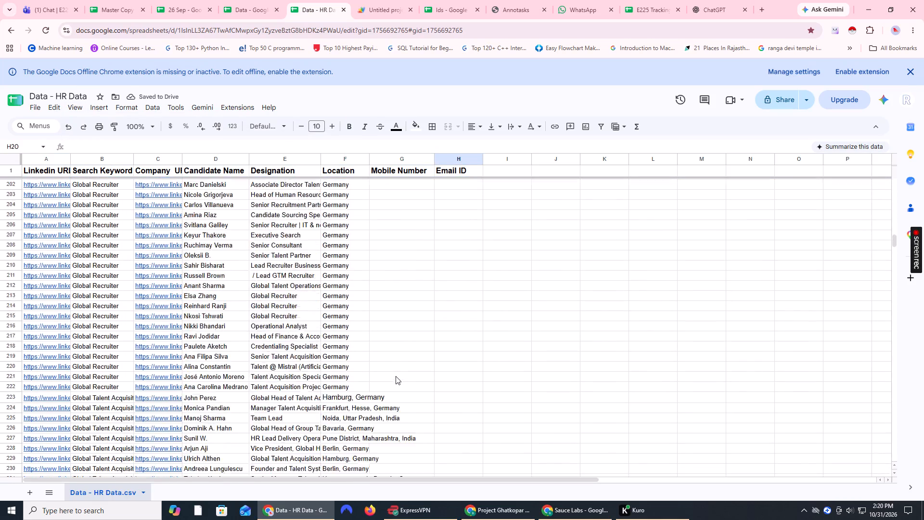
scroll(396, 376, "down", 8)
scroll(396, 376, "up", 4)
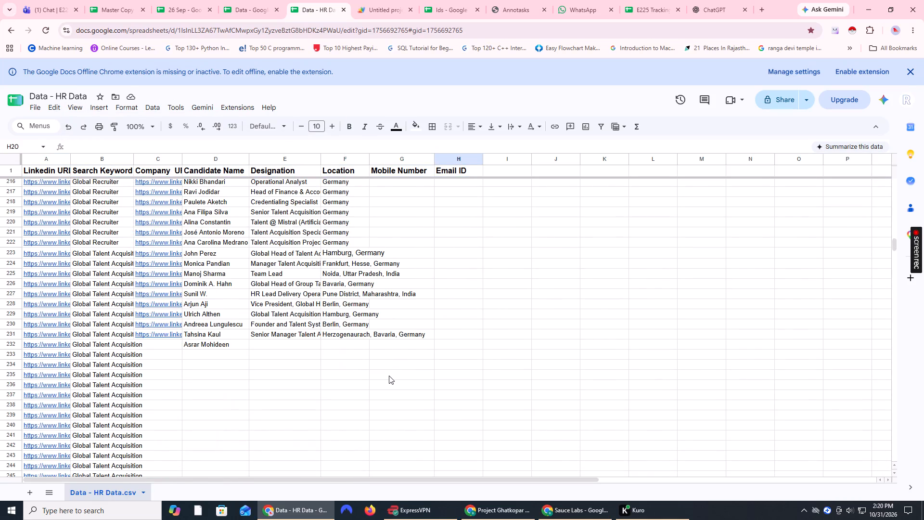
scroll(342, 380, "down", 20)
scroll(342, 380, "down", 15)
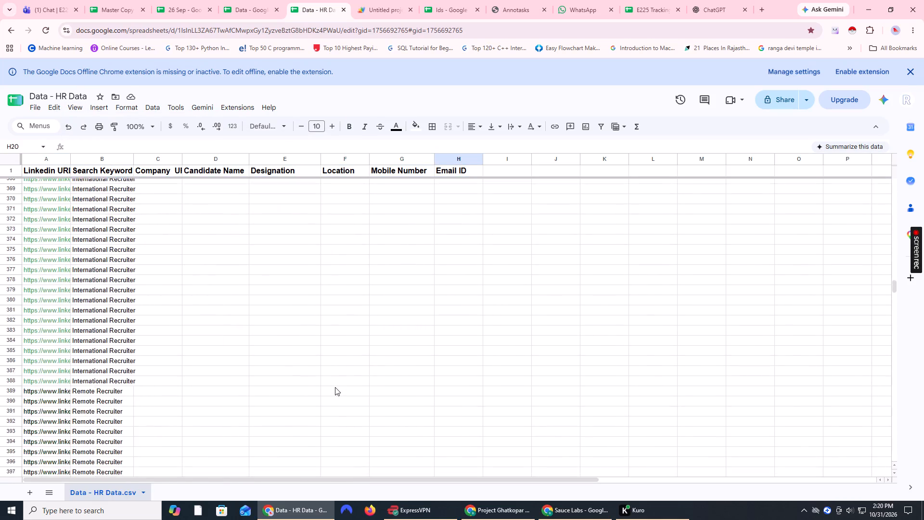
scroll(335, 387, "down", 20)
scroll(335, 387, "down", 6)
scroll(329, 390, "up", 12)
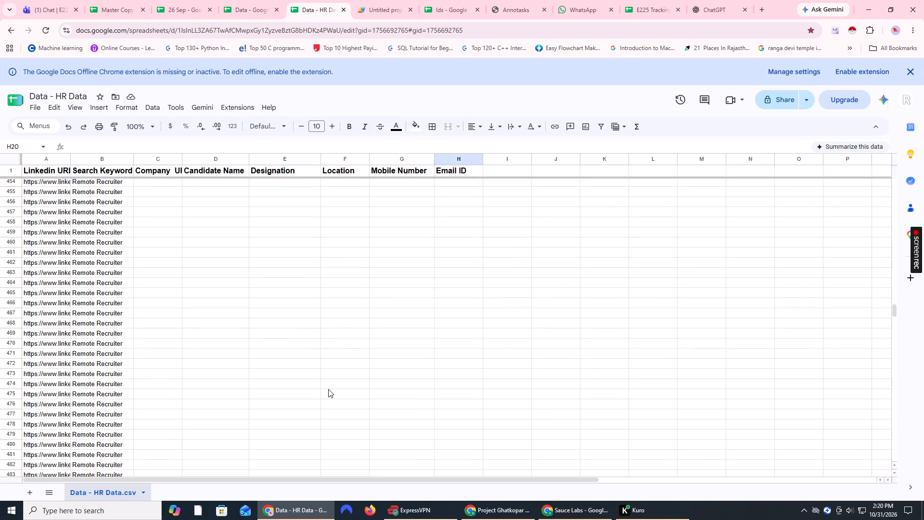
scroll(328, 389, "up", 6)
scroll(328, 389, "up", 20)
scroll(328, 389, "up", 20)
scroll(328, 389, "up", 1)
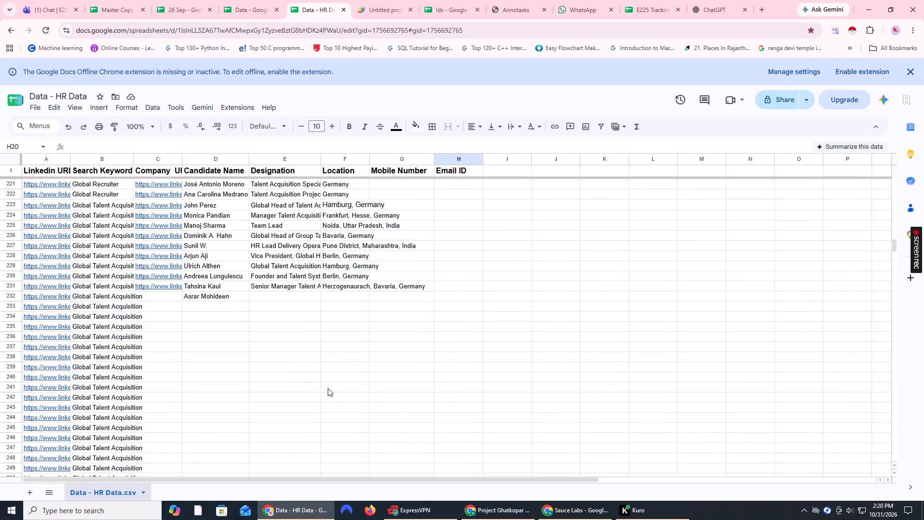
scroll(328, 388, "up", 20)
scroll(328, 388, "up", 8)
scroll(328, 388, "up", 14)
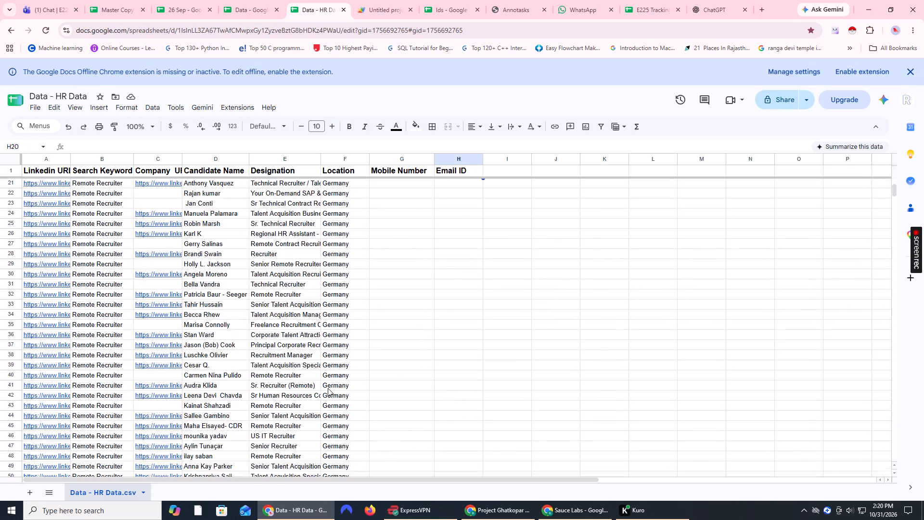
scroll(328, 388, "up", 18)
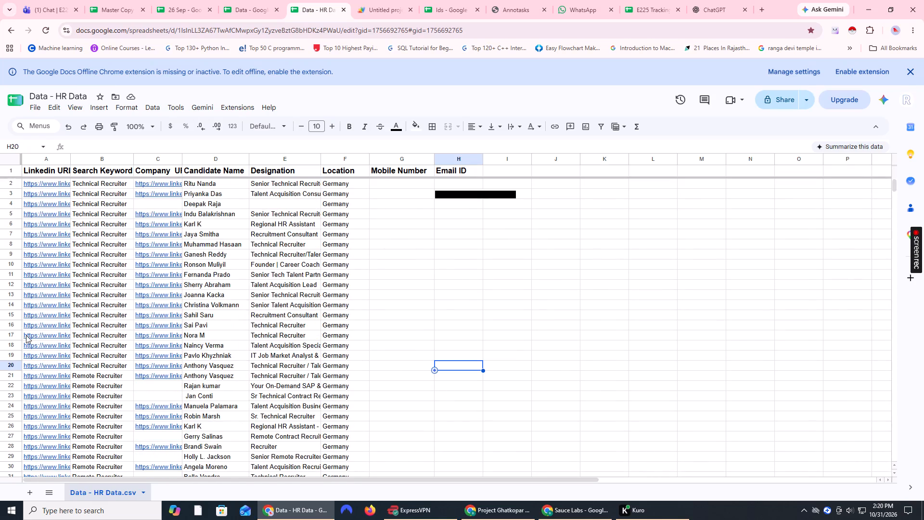
Copy the formatting of the LinkedIn URL in A337 onto A337:A344 with Paint format.
scroll(26, 335, "down", 20)
scroll(26, 335, "down", 20)
scroll(26, 335, "down", 9)
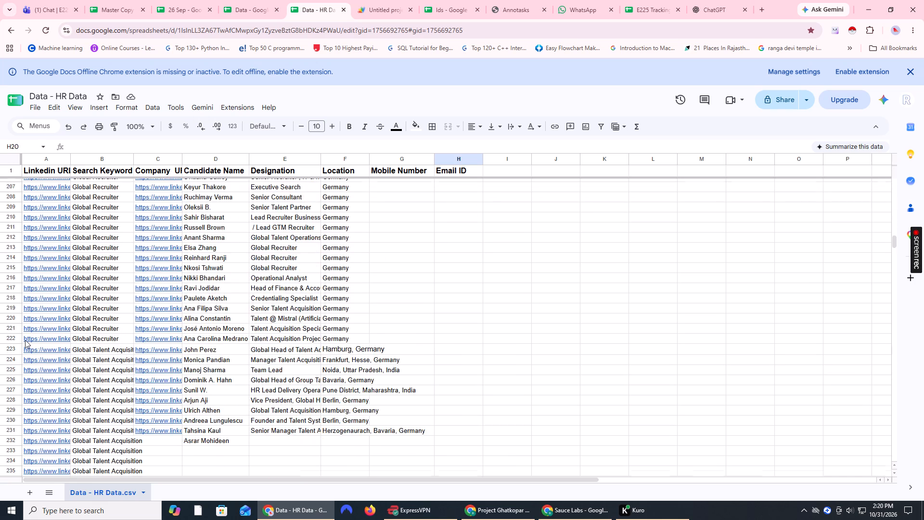
scroll(25, 340, "down", 2)
scroll(24, 339, "up", 5)
scroll(24, 339, "down", 20)
scroll(24, 339, "down", 6)
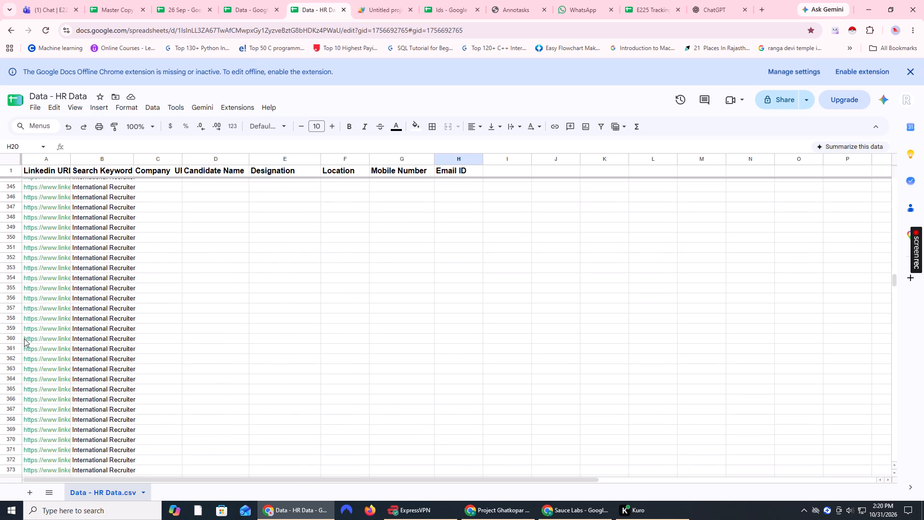
scroll(24, 338, "down", 2)
scroll(24, 338, "up", 10)
scroll(24, 351, "down", 4)
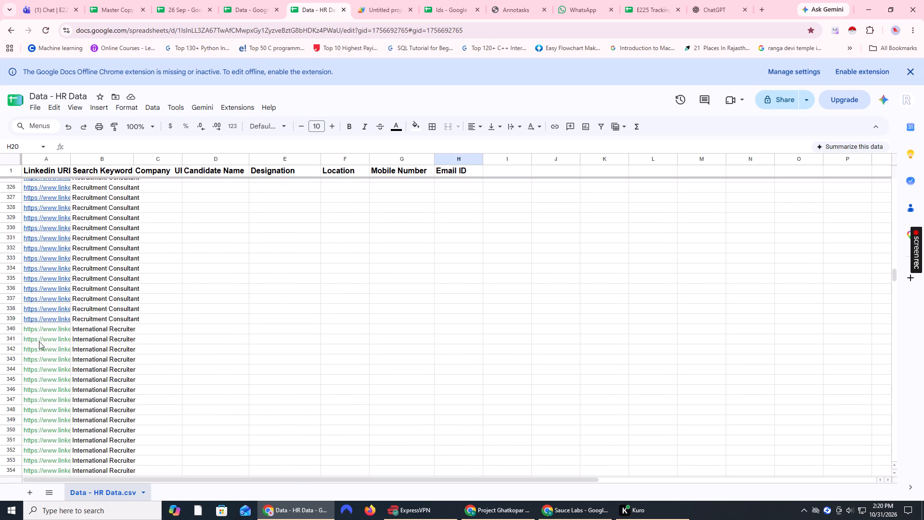
left_click(39, 303)
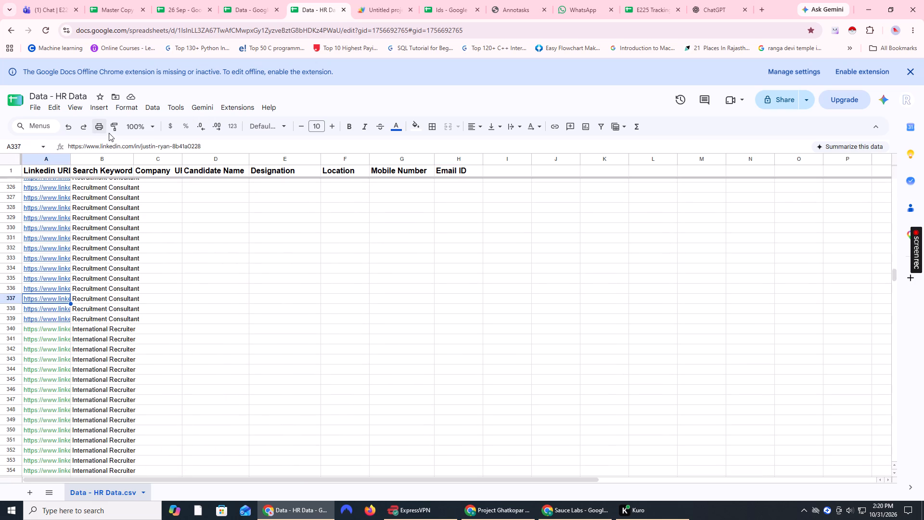
left_click(112, 131)
left_click_drag(45, 299, 46, 304)
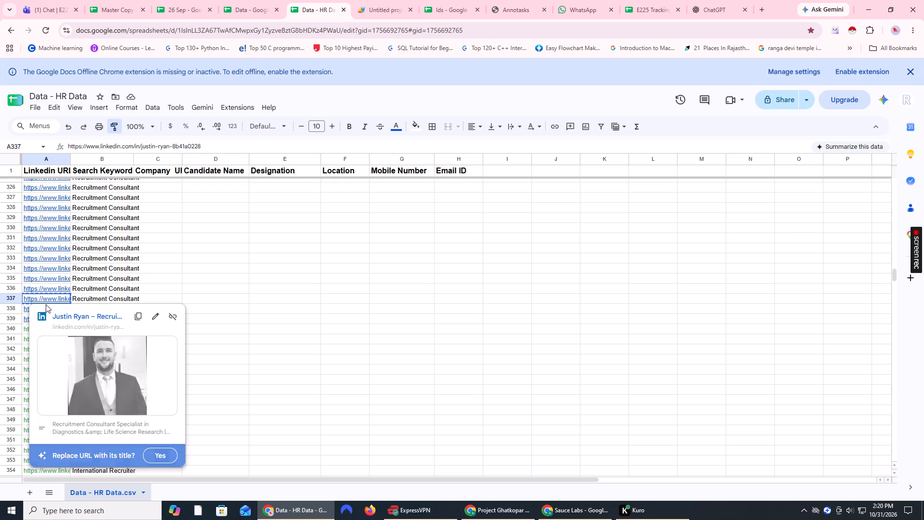
left_click_drag(46, 304, 47, 408)
left_click_drag(31, 299, 32, 404)
left_click_drag(31, 297, 31, 310)
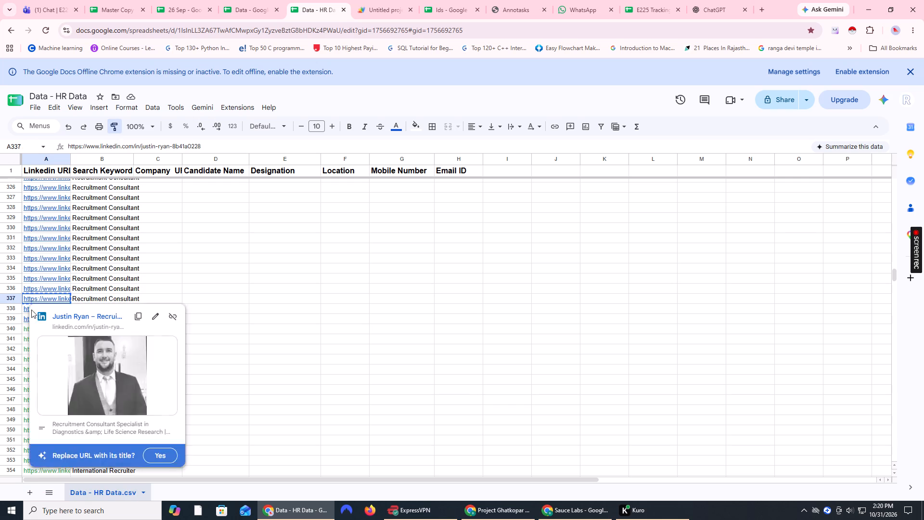
left_click_drag(31, 310, 27, 367)
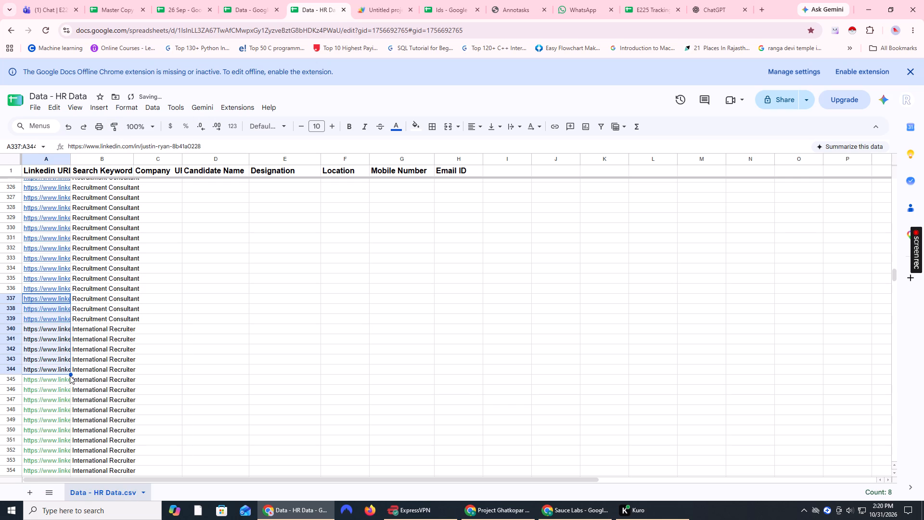
Fill the LinkedIn URL range A337:A344 down column A through A483.
left_click_drag(70, 374, 60, 518)
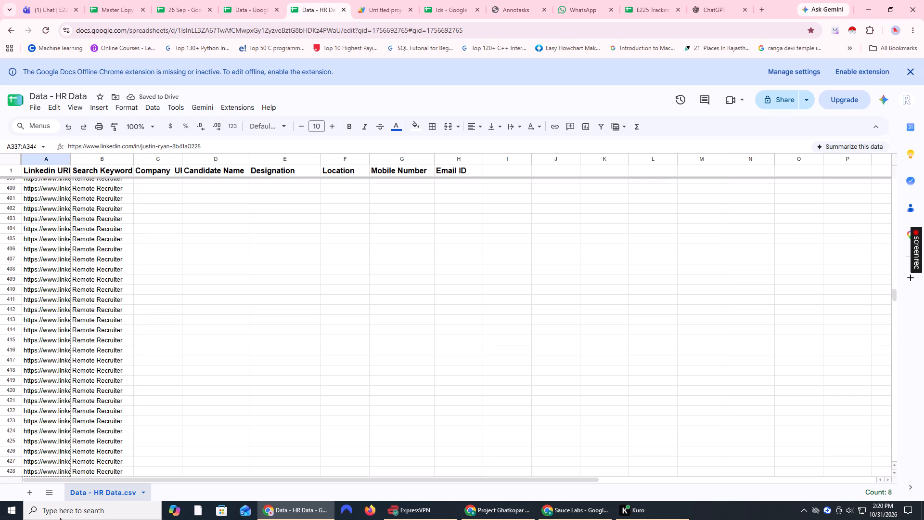
left_click_drag(60, 518, 64, 186)
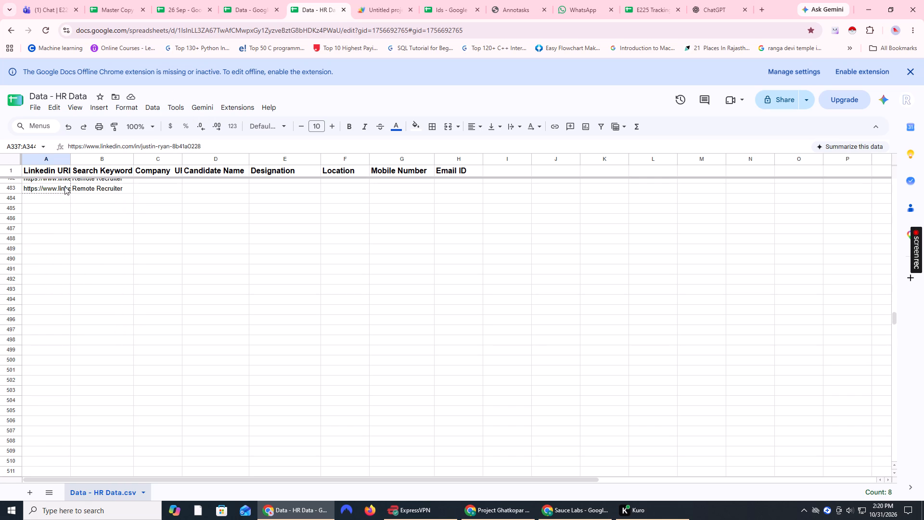
left_click_drag(64, 186, 64, 184)
Check the LinkedIn URLs in column A around the filled range, including the link previews of A338 and A337.
scroll(63, 313, "up", 9)
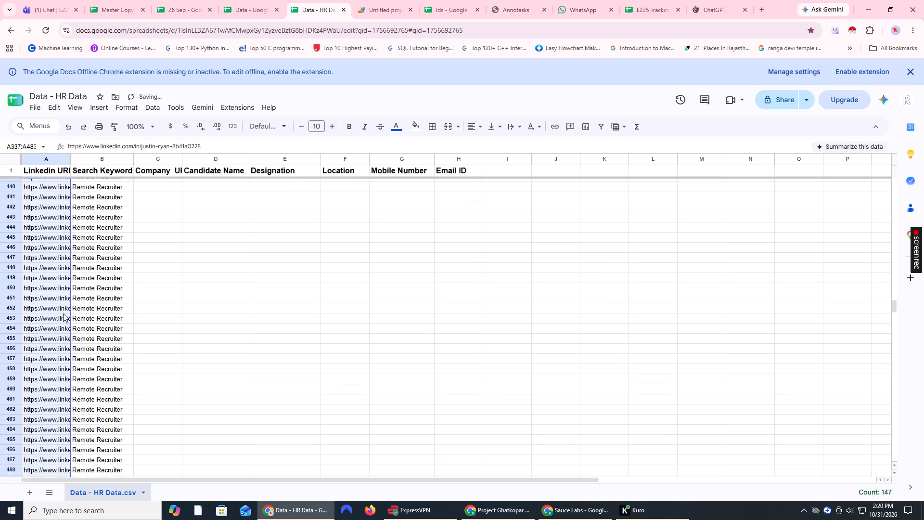
scroll(63, 313, "up", 20)
scroll(63, 313, "up", 15)
scroll(63, 313, "down", 2)
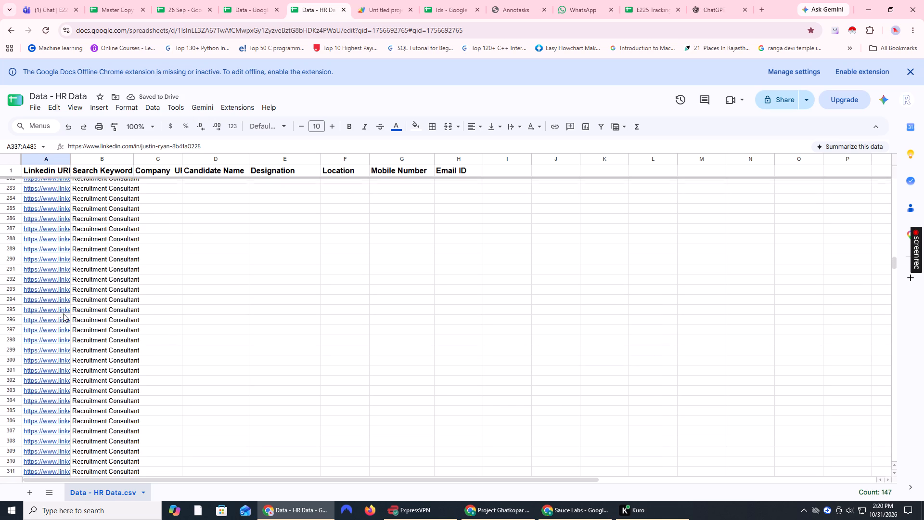
scroll(63, 313, "down", 8)
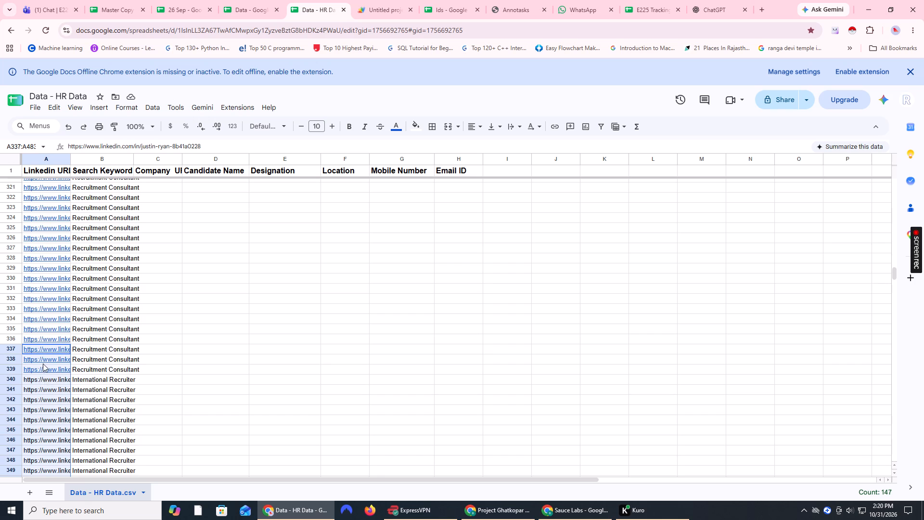
left_click(43, 363)
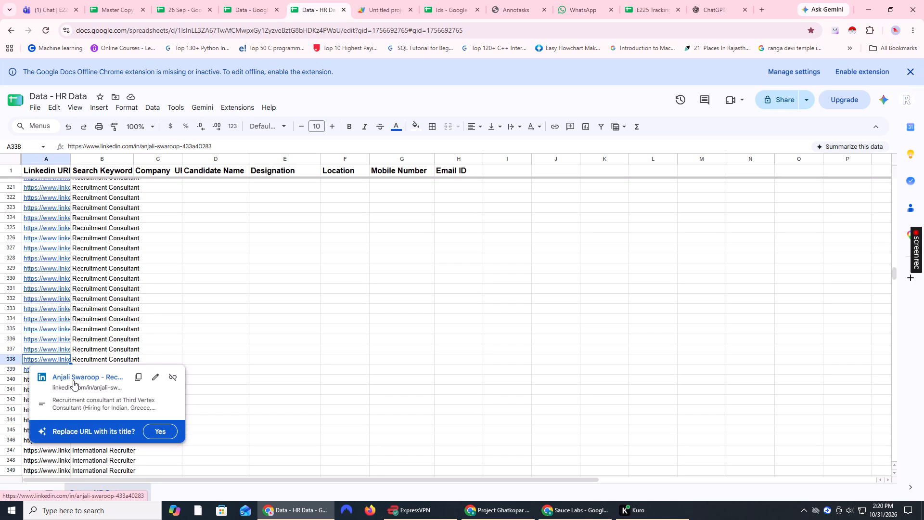
left_click(47, 349)
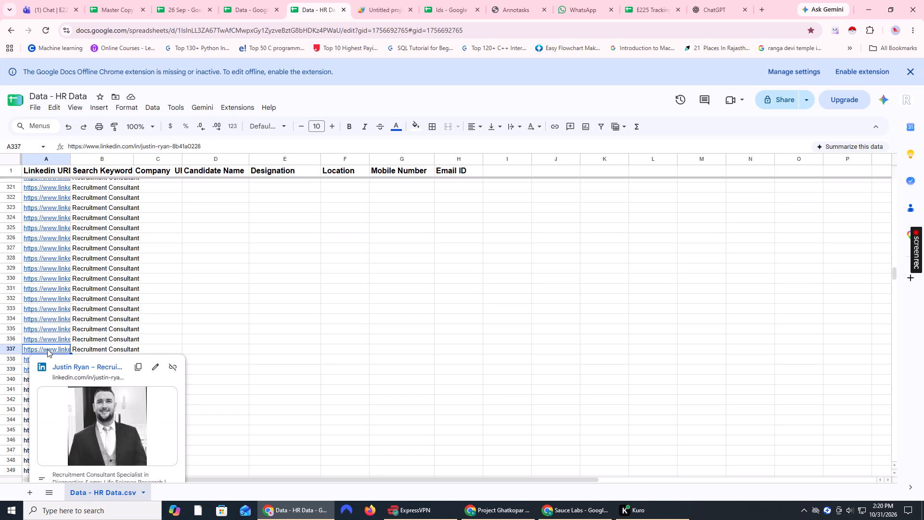
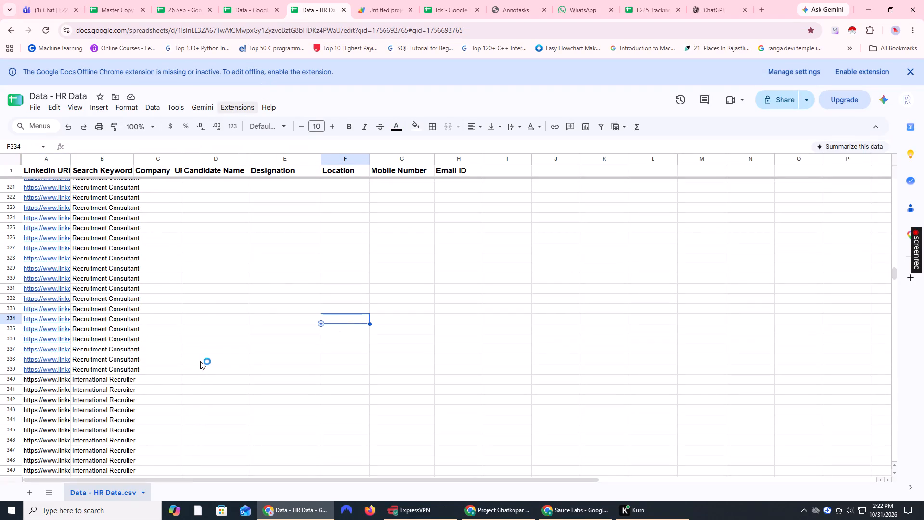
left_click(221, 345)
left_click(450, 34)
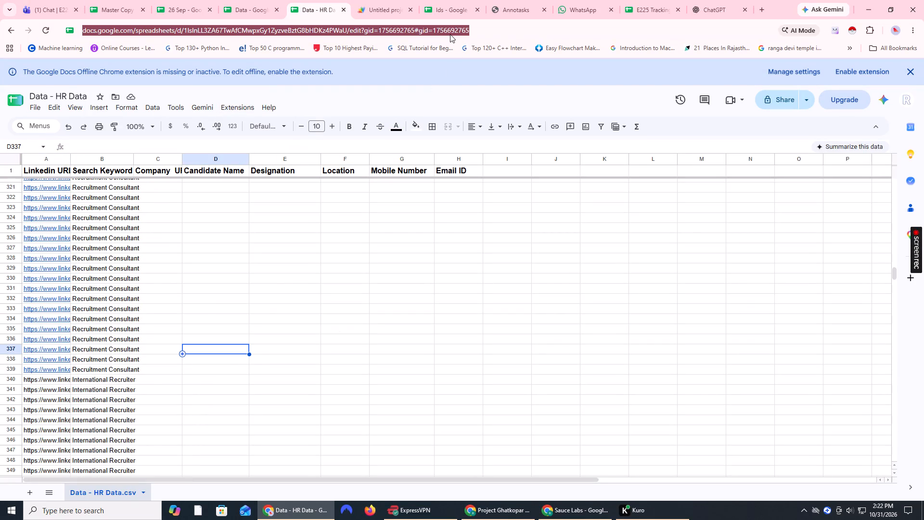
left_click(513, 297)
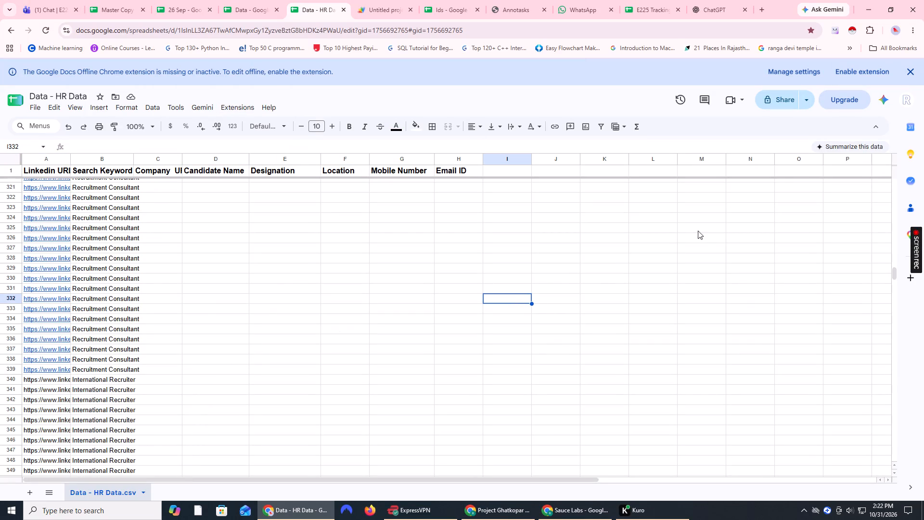
Share the Data - HR Data spreadsheet with anyone with the link, giving them the Editor role.
left_click(785, 103)
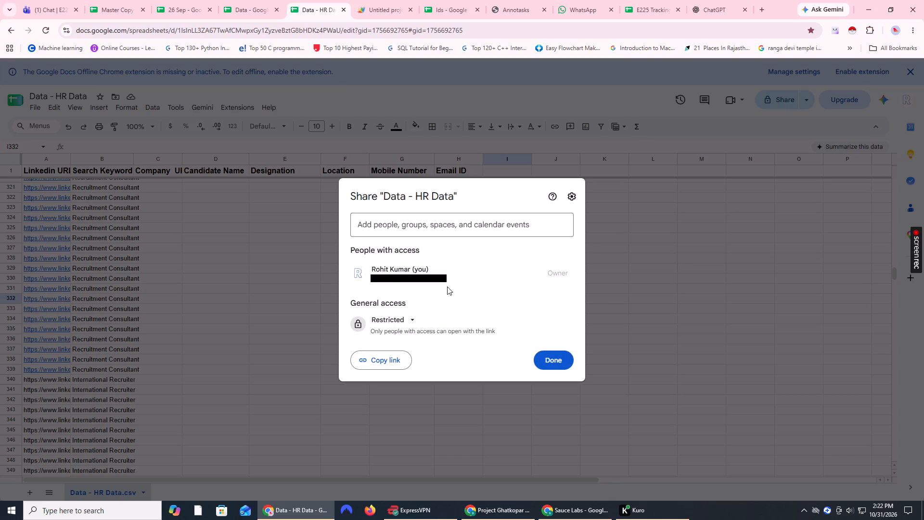
left_click(397, 325)
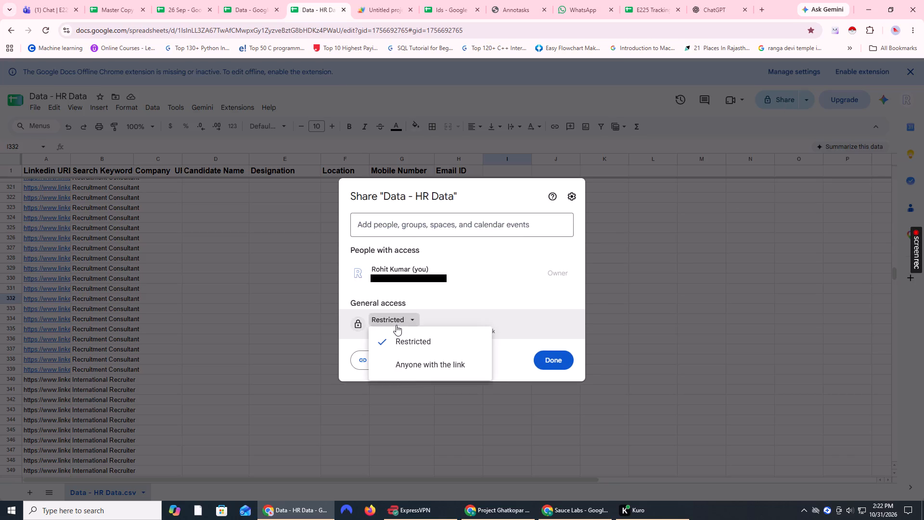
left_click(405, 366)
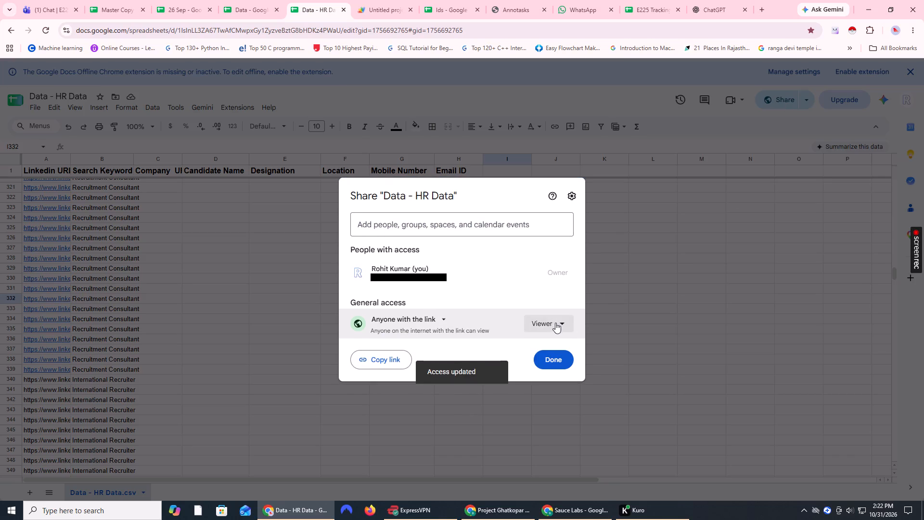
left_click(555, 324)
left_click(518, 401)
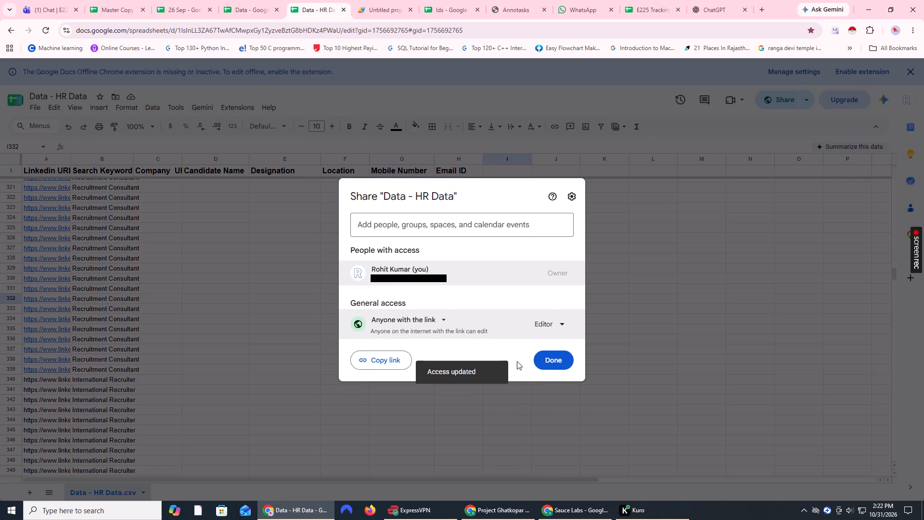
left_click(552, 359)
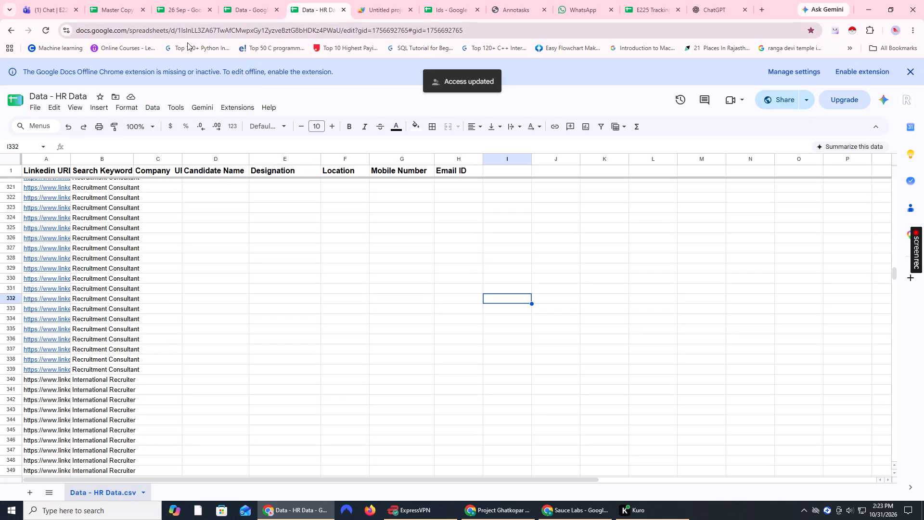
Reload the Data - HR Data spreadsheet page.
left_click(45, 30)
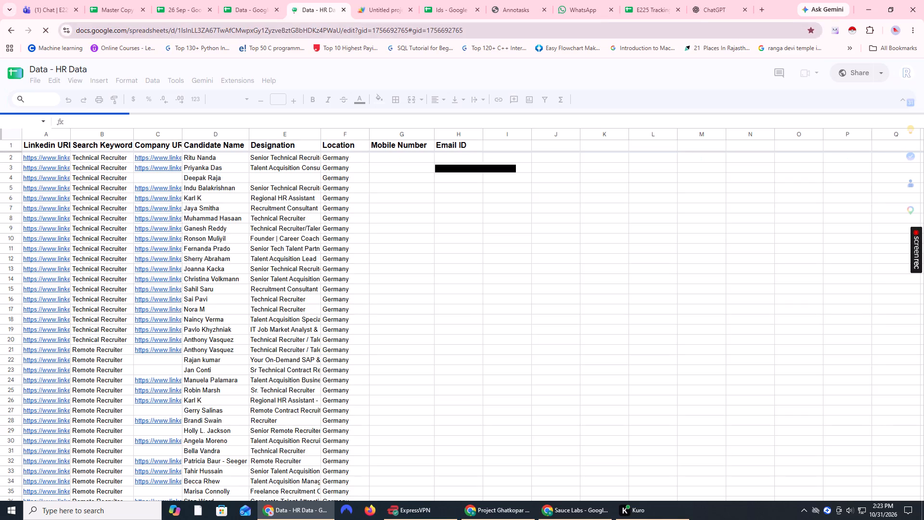
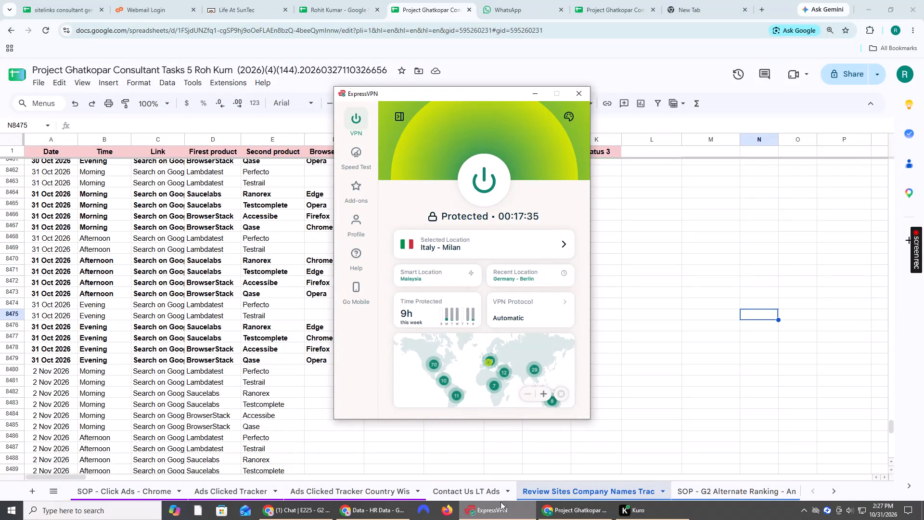
Disconnect the active VPN connection in ExpressVPN.
left_click(489, 182)
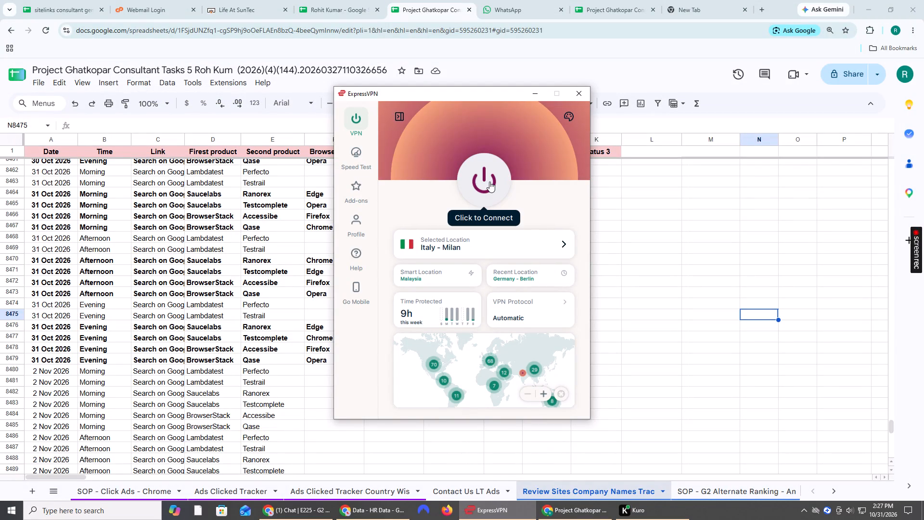
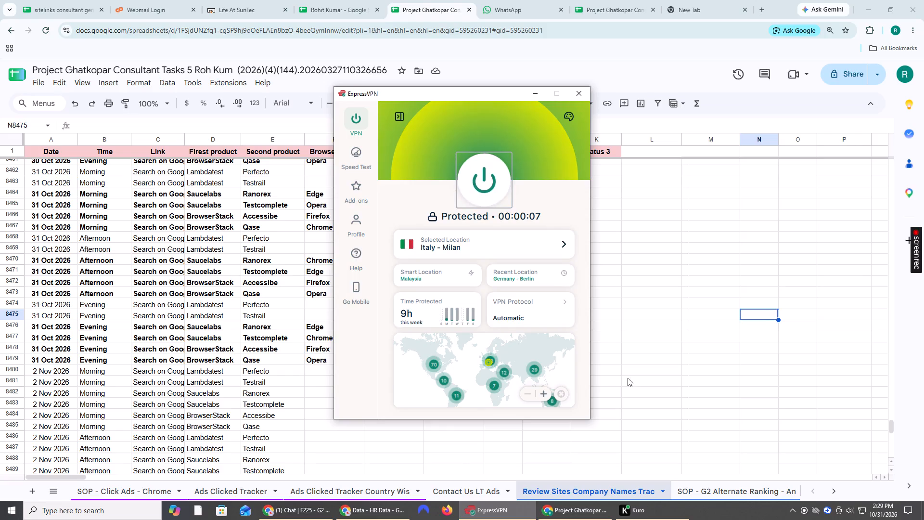
Switch to the Data - HR Data spreadsheet and examine the recruiter rows down to the International Recruiter entries.
left_click(668, 308)
left_click(378, 515)
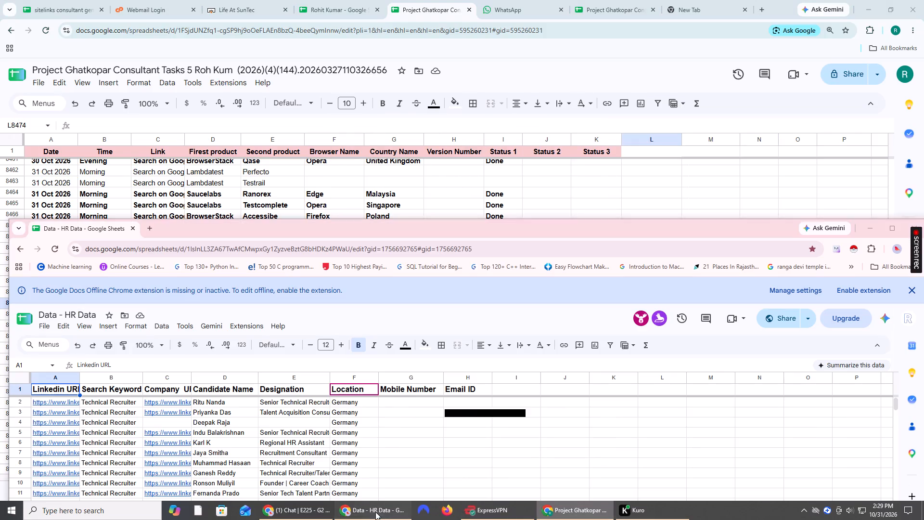
left_click(887, 228)
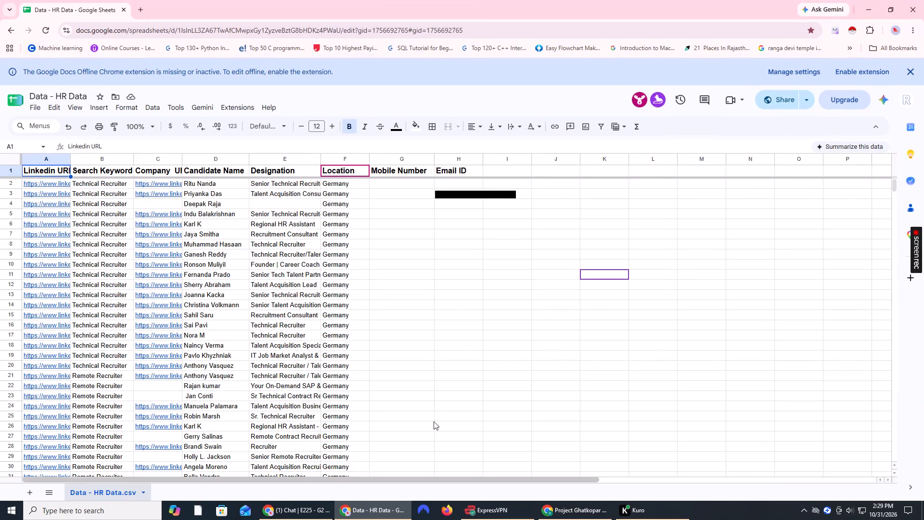
left_click(453, 334)
scroll(403, 317, "down", 18)
scroll(403, 318, "down", 8)
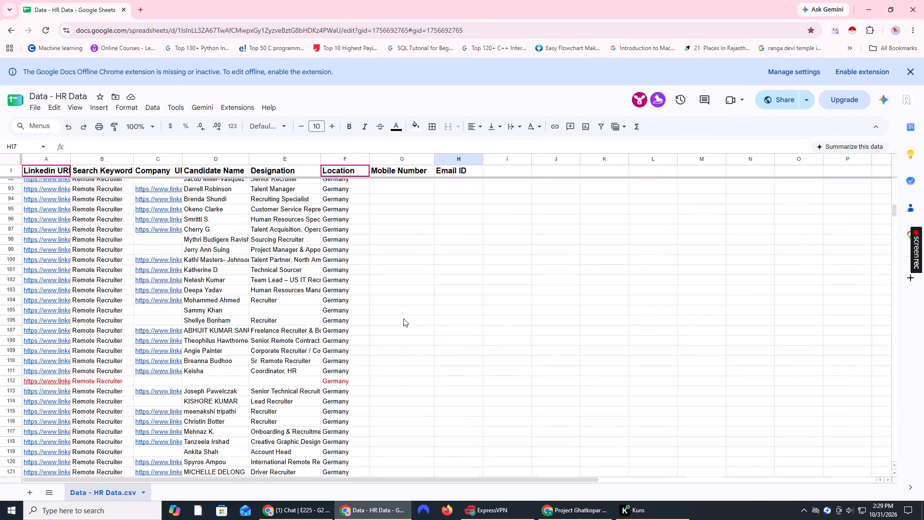
scroll(403, 318, "down", 20)
scroll(403, 318, "down", 20)
scroll(403, 318, "down", 2)
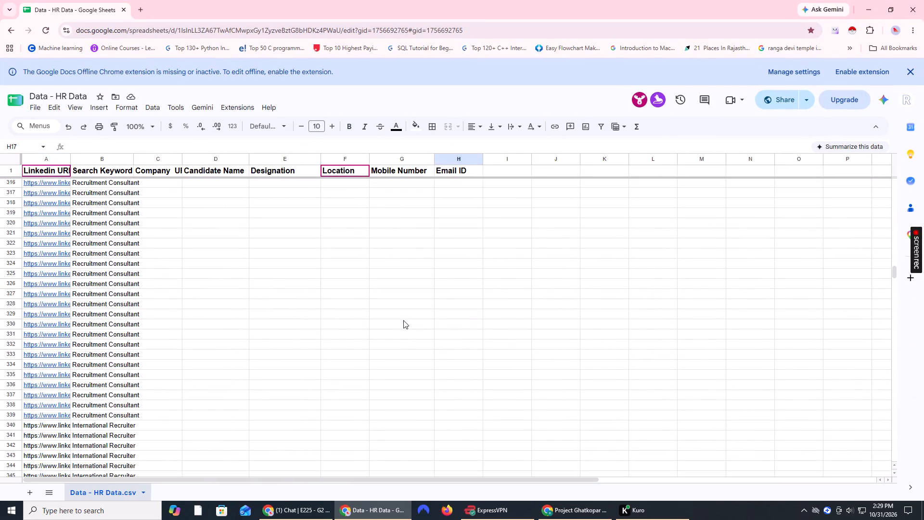
scroll(403, 320, "down", 5)
scroll(403, 320, "up", 3)
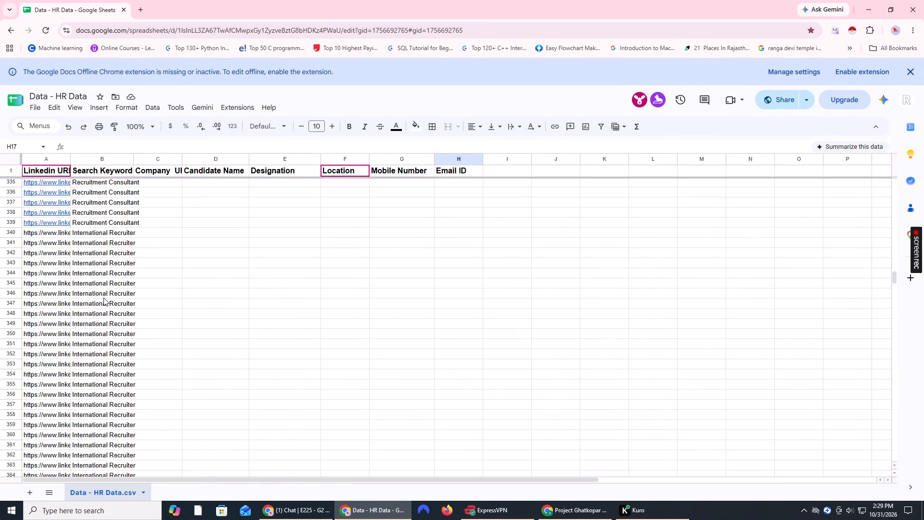
scroll(143, 318, "down", 10)
scroll(143, 318, "up", 4)
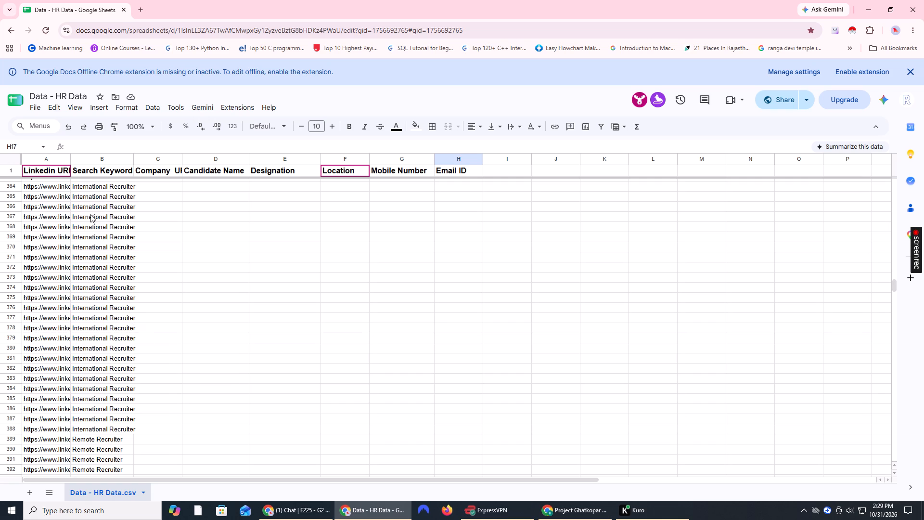
Create a filter for yourself only on the Search Keyword column, showing only the International Recruiter rows.
left_click(87, 159)
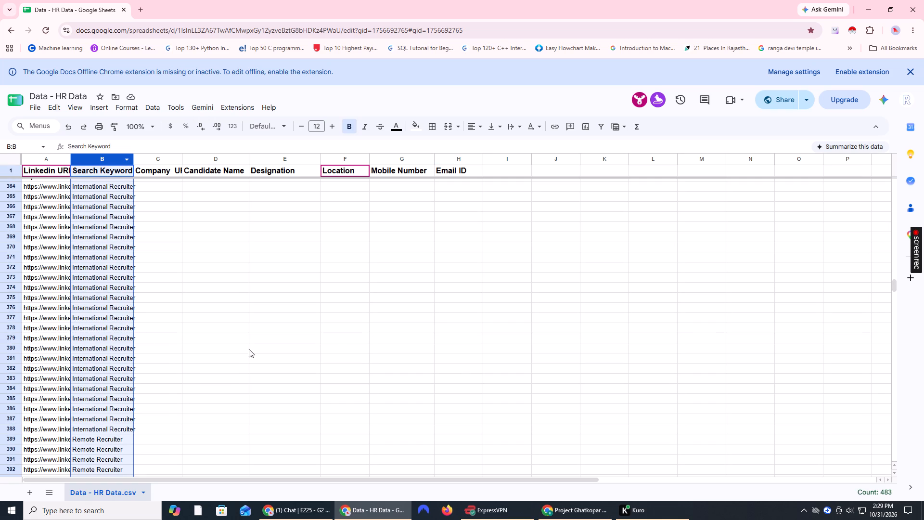
left_click(601, 125)
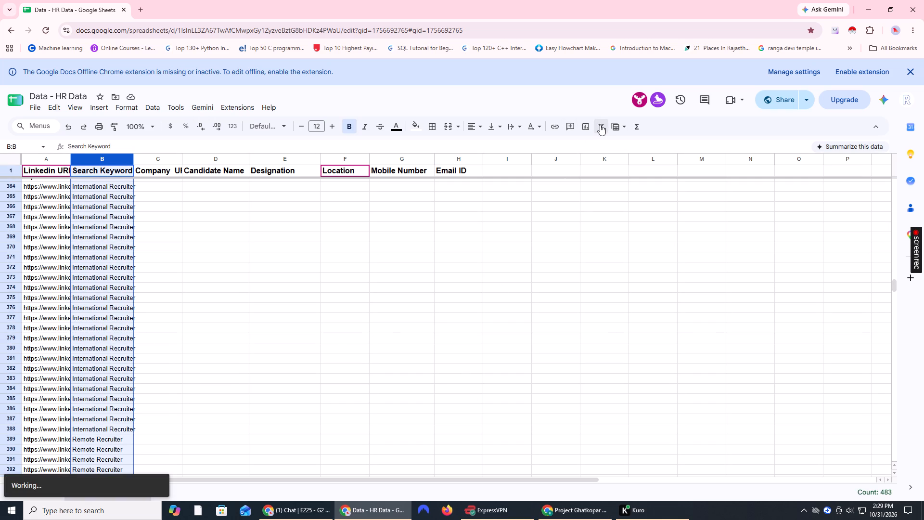
left_click(552, 339)
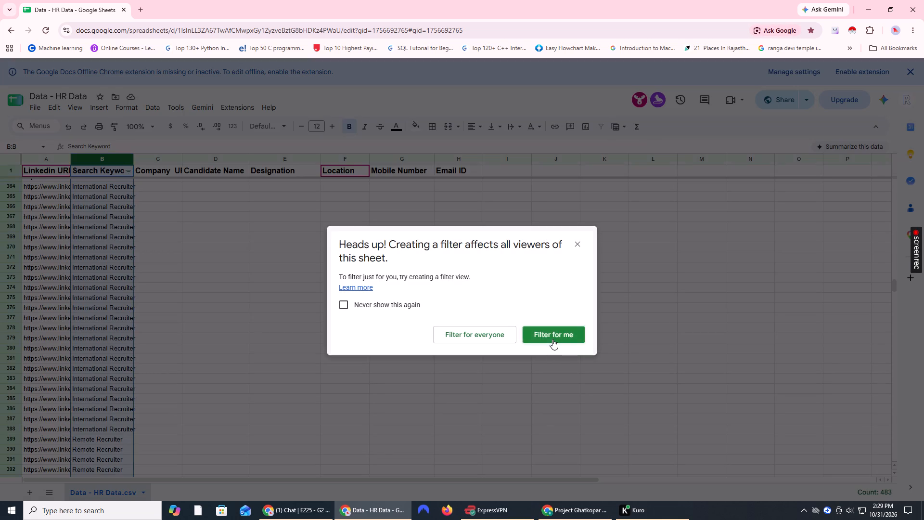
scroll(165, 328, "up", 3)
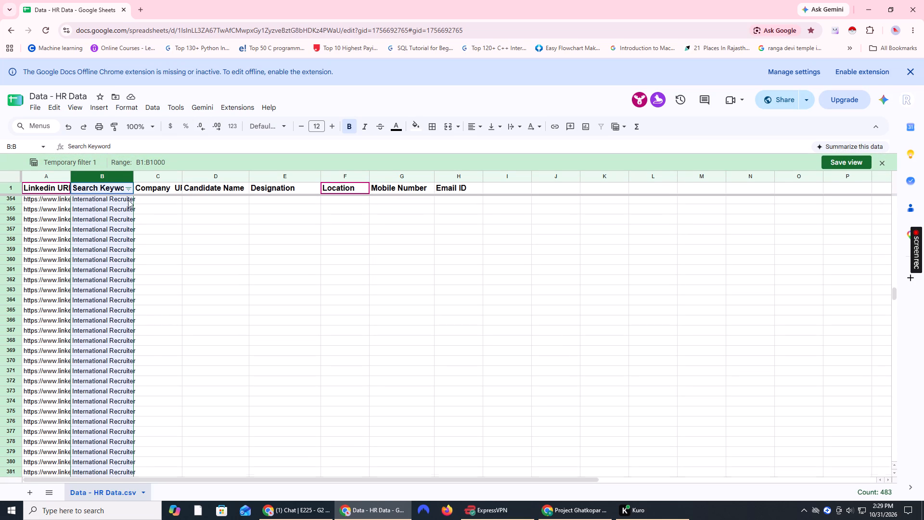
left_click(126, 188)
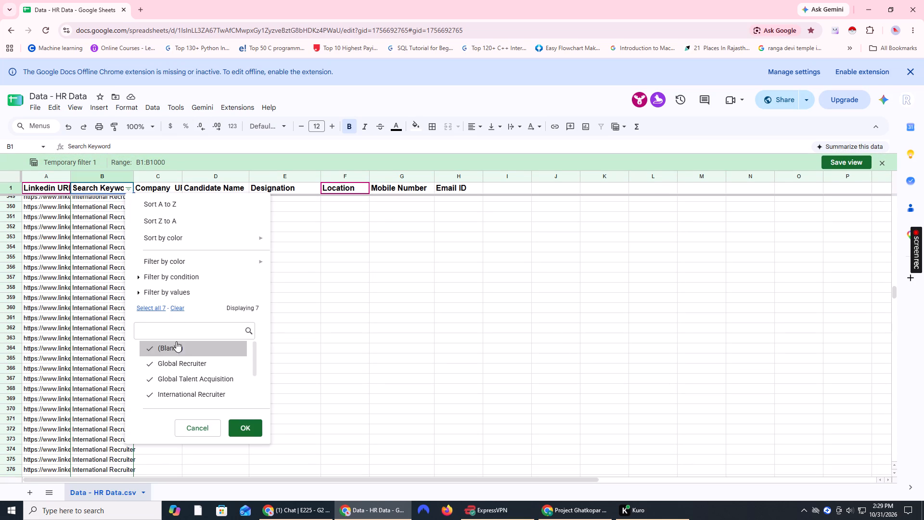
left_click(179, 307)
left_click(170, 326)
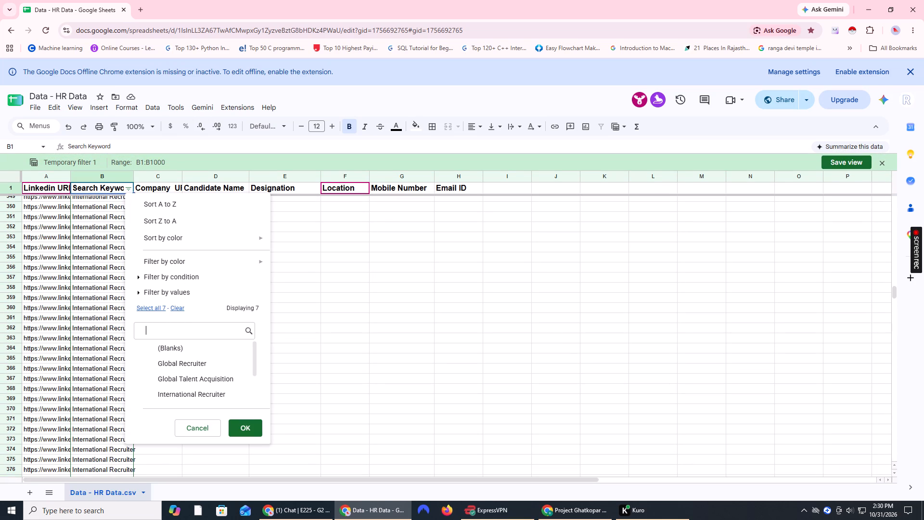
type("inter")
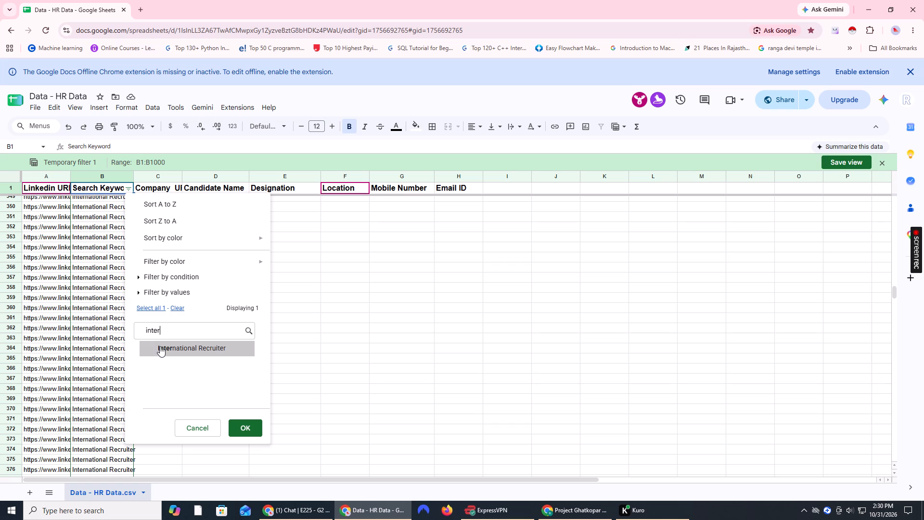
left_click(160, 346)
left_click(247, 429)
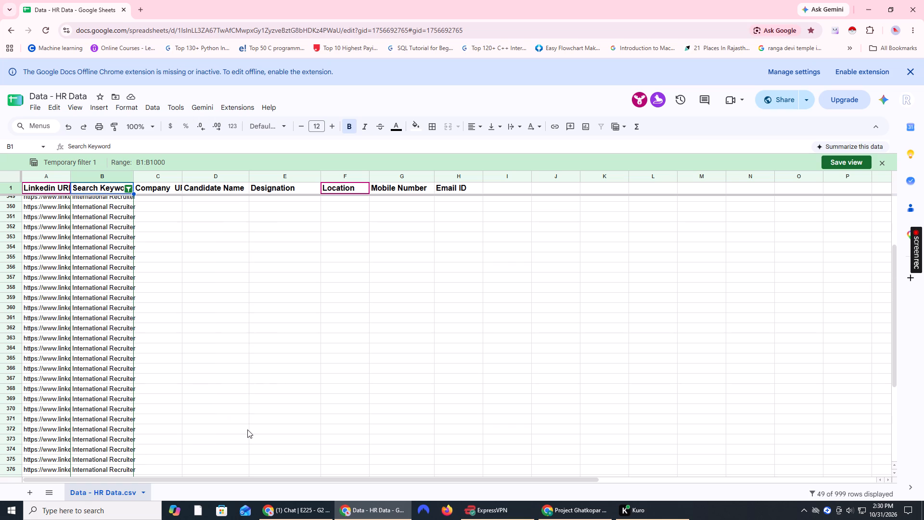
Make the LinkedIn URL in cell A340 a live link and open that profile.
scroll(279, 376, "up", 9)
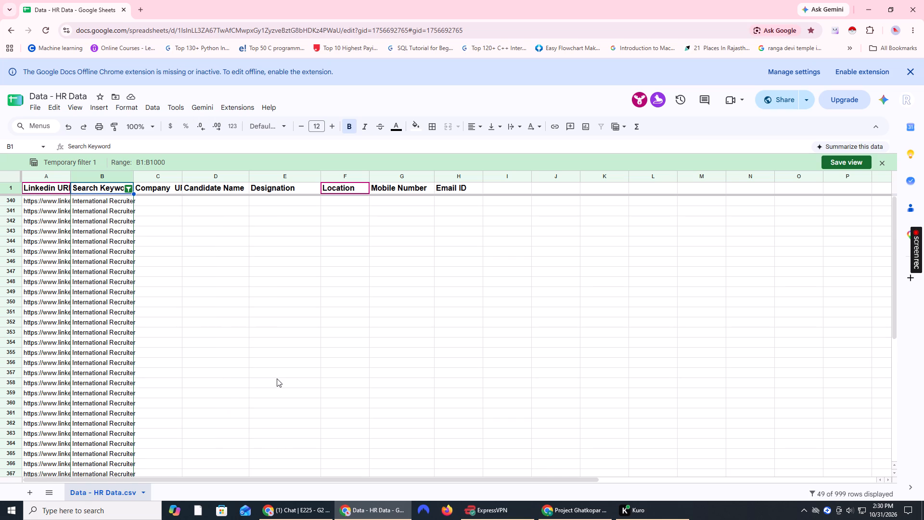
scroll(277, 378, "up", 2)
scroll(277, 378, "down", 13)
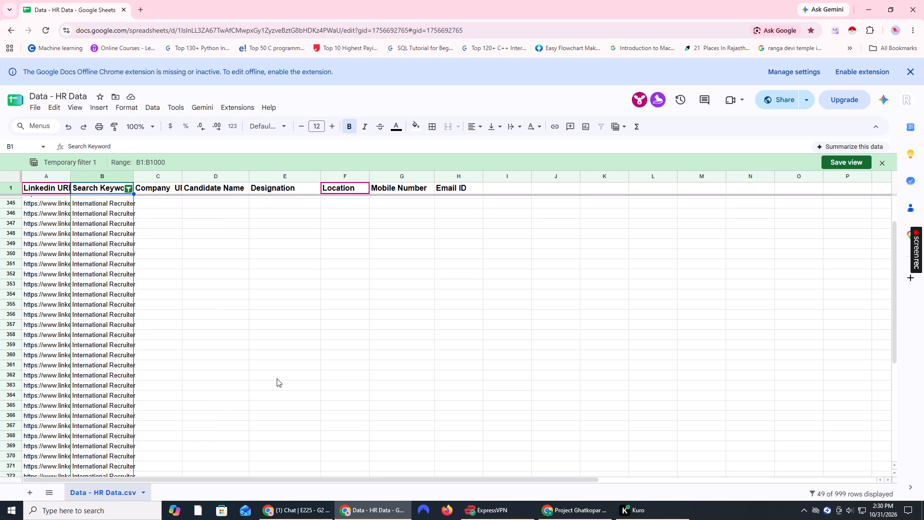
scroll(277, 378, "up", 13)
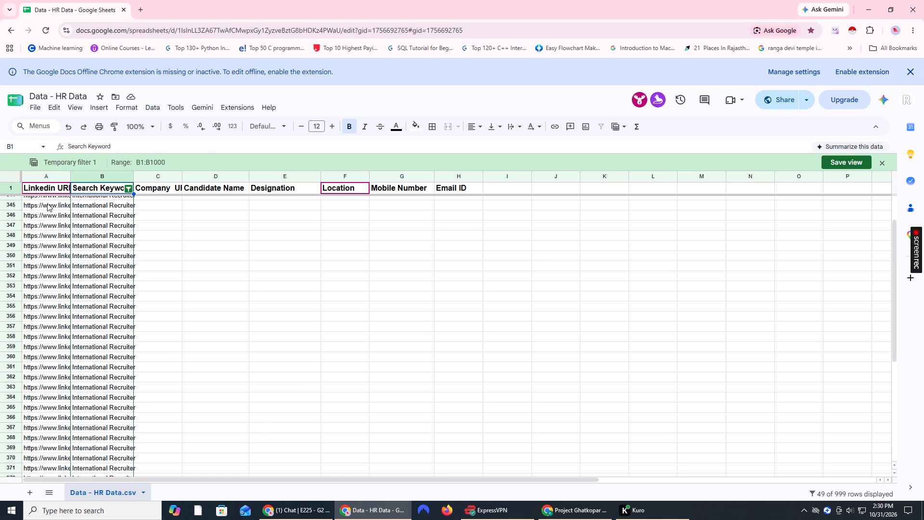
double_click(47, 203)
left_click(57, 219)
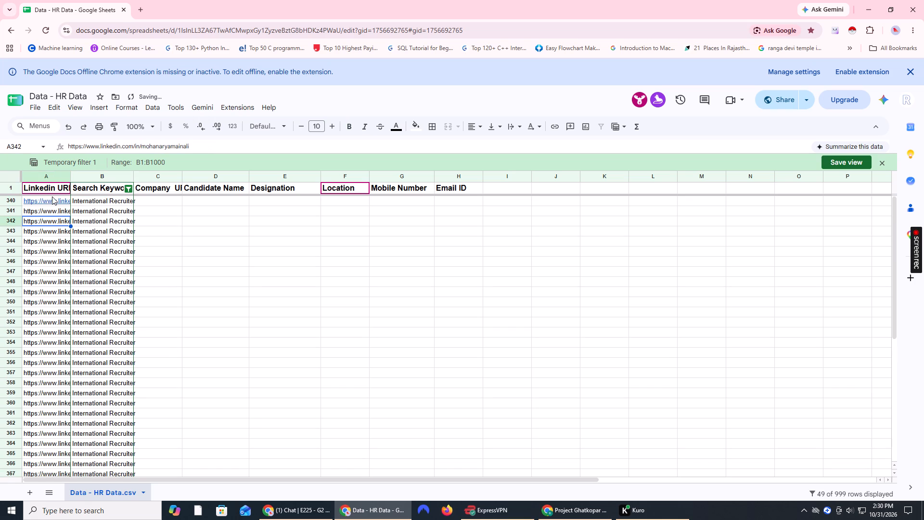
left_click(50, 201)
left_click(58, 221)
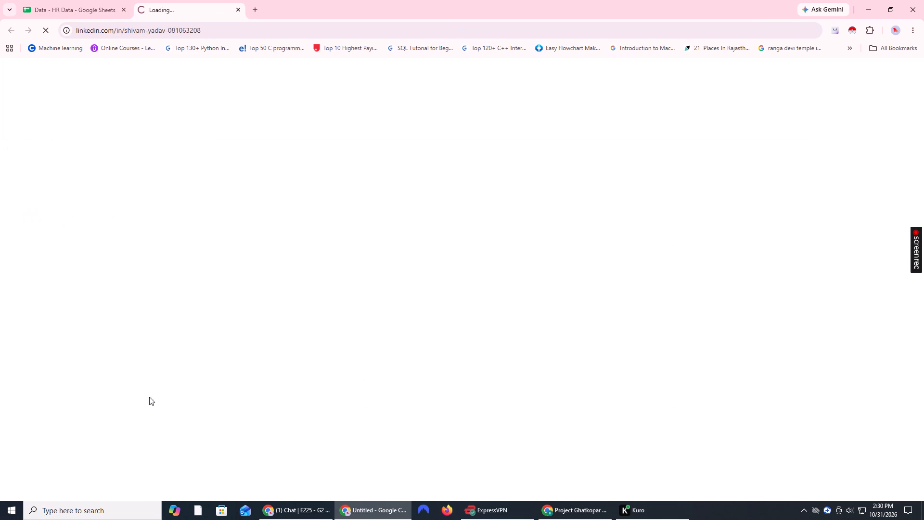
left_click(171, 0)
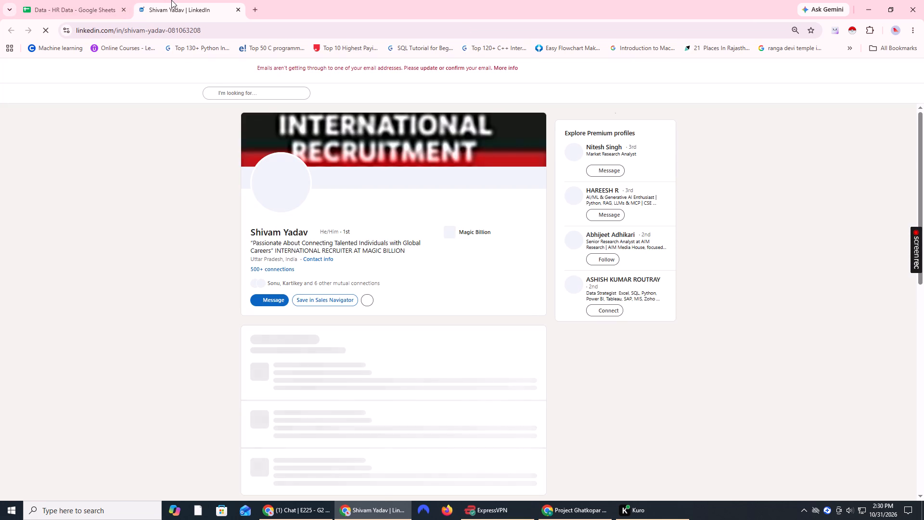
Copy the candidate's name from the LinkedIn profile into the Candidate Name cell of row 340.
left_click_drag(248, 229, 281, 231)
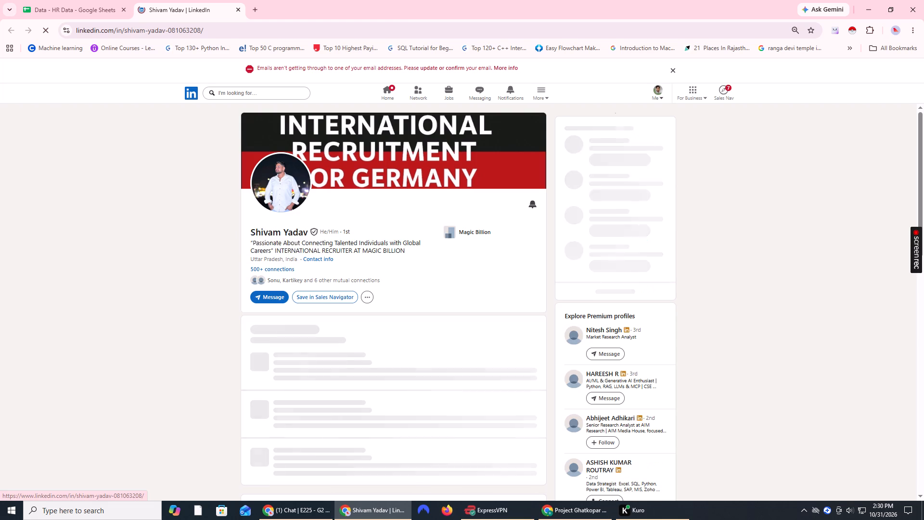
left_click_drag(281, 231, 305, 230)
left_click(222, 229)
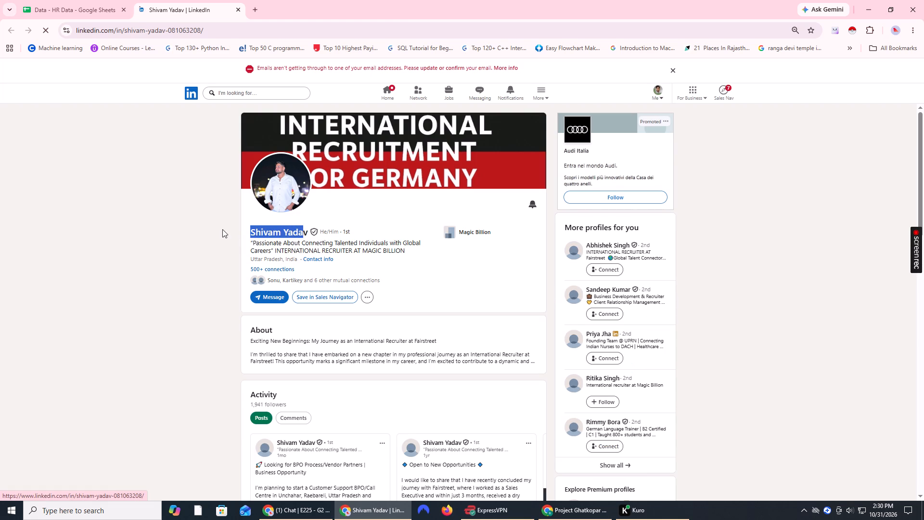
left_click_drag(243, 231, 306, 231)
key("ctrl+c")
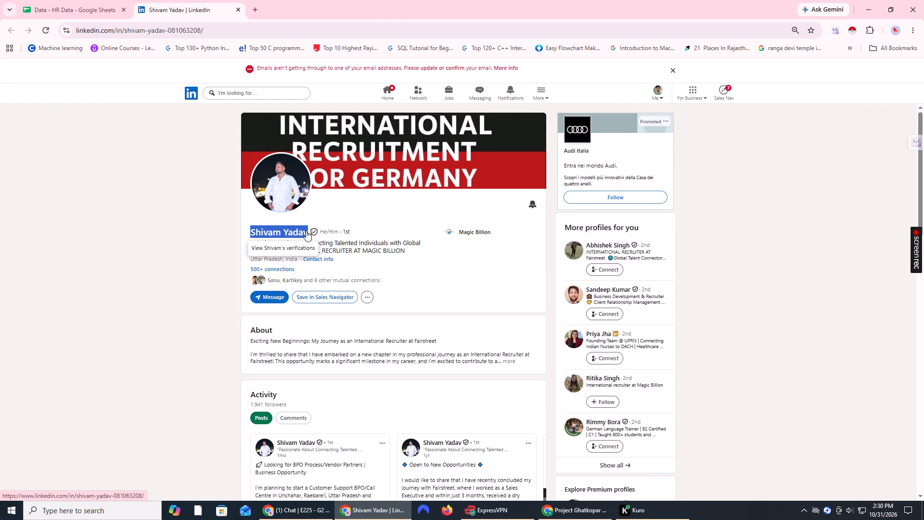
left_click(36, 224)
left_click(54, 0)
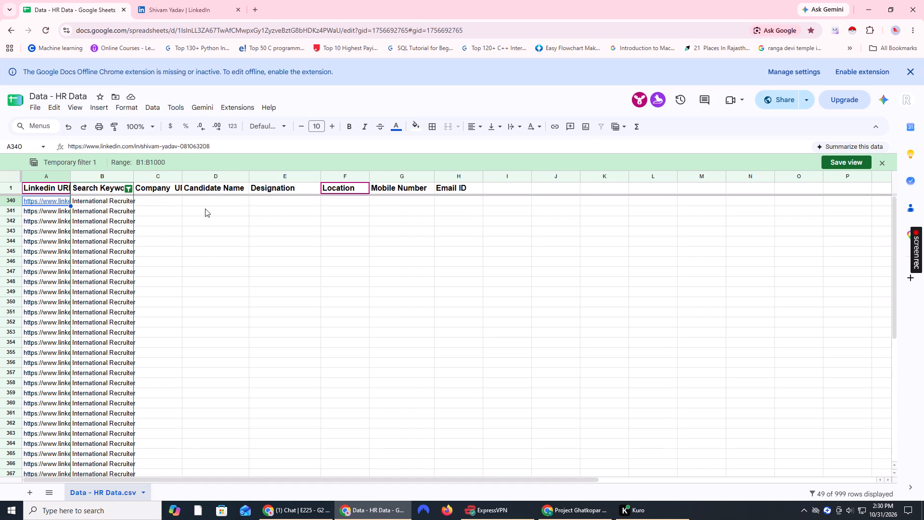
double_click(207, 201)
scroll(207, 201, "up", 2)
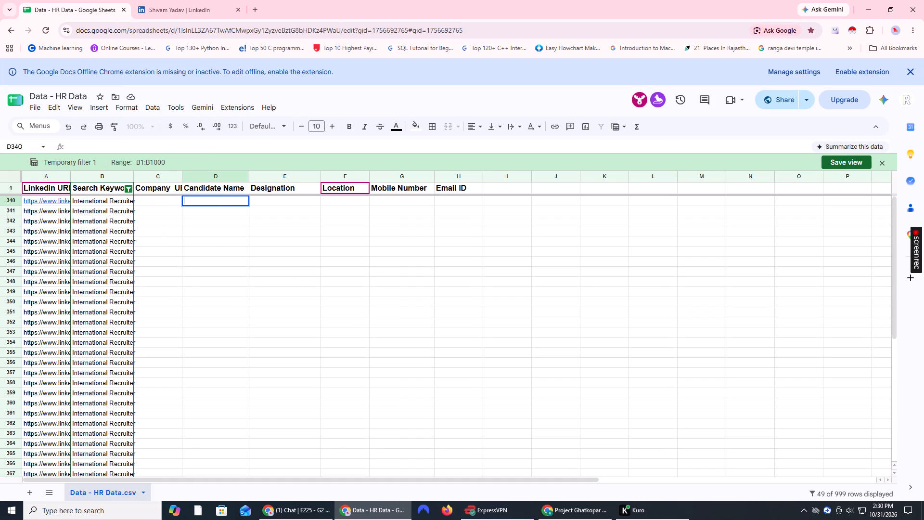
key("ctrl+v")
key("Return")
Copy the profile's location, Uttar Pradesh, India, into the Location cell of row 340.
left_click(171, 0)
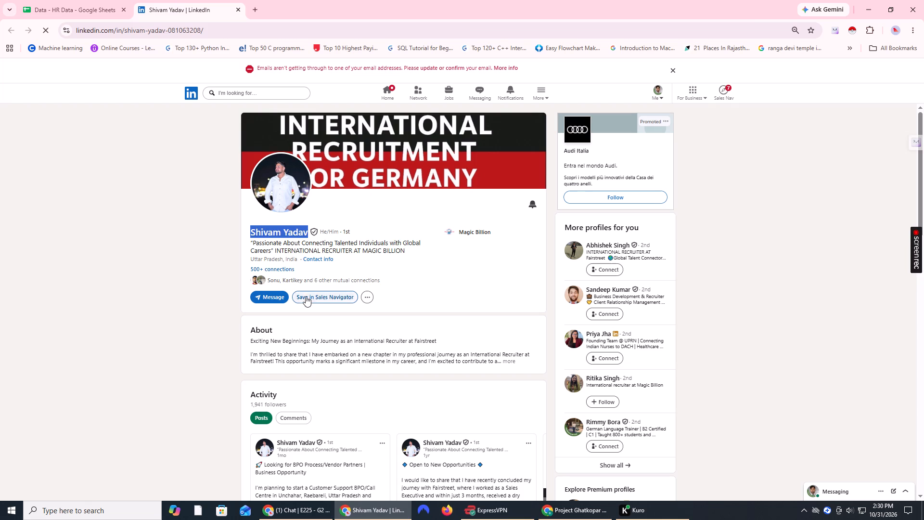
left_click_drag(298, 259, 244, 259)
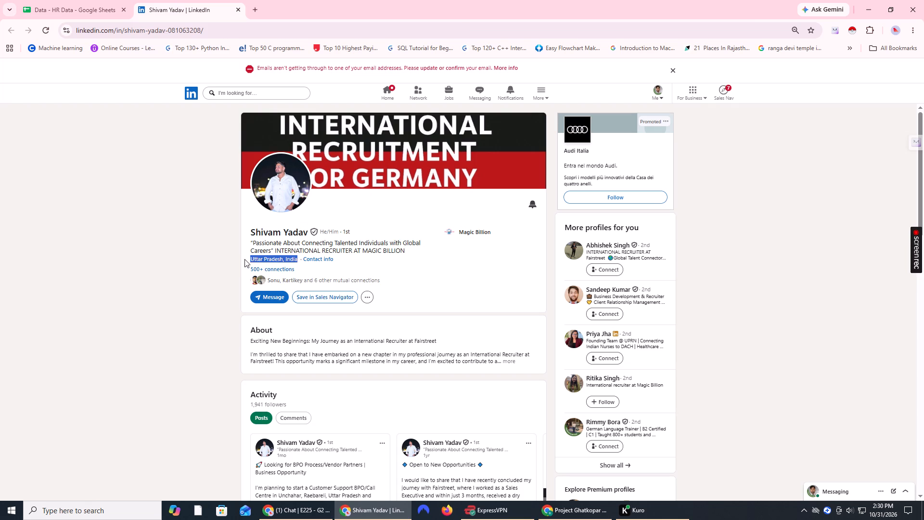
left_click_drag(244, 259, 244, 259)
key("ctrl+c")
left_click(59, 0)
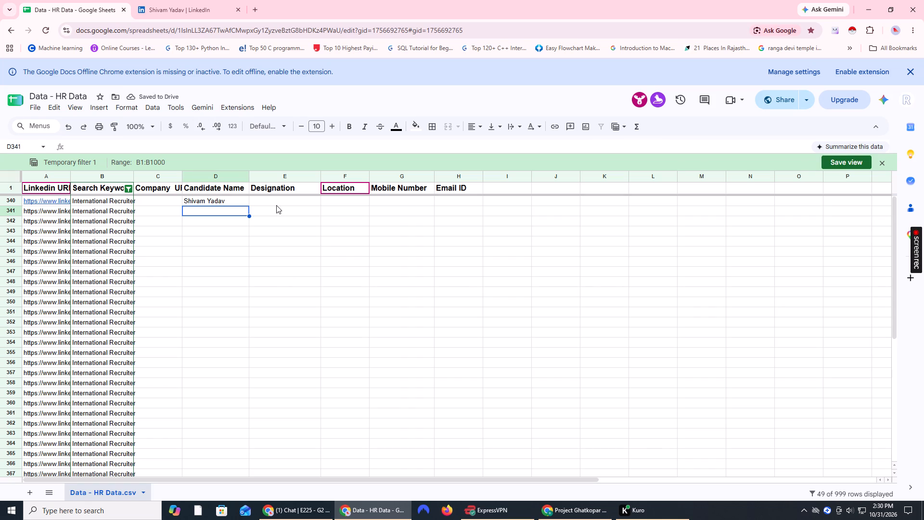
left_click(276, 205)
double_click(331, 203)
key("ctrl+v")
key("Return")
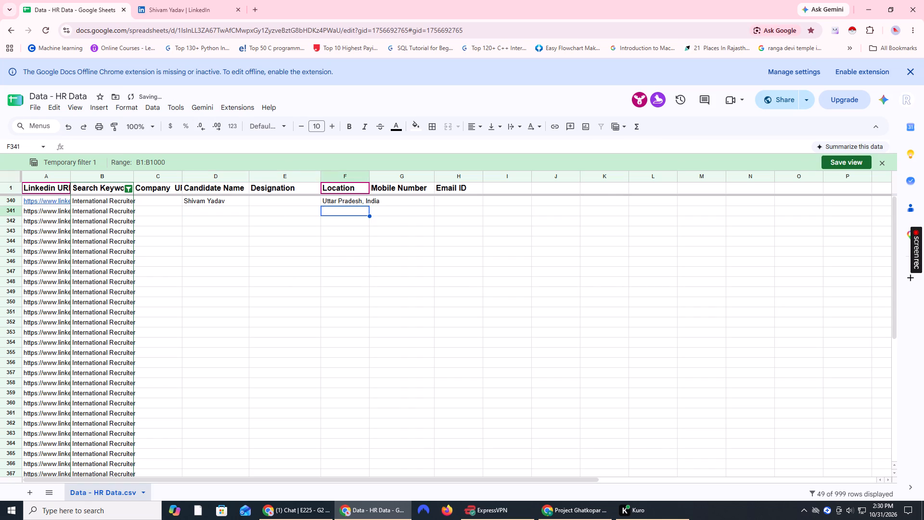
Open the Magic Billion company page from the current position in the profile's Experience section.
left_click(186, 0)
scroll(247, 268, "down", 10)
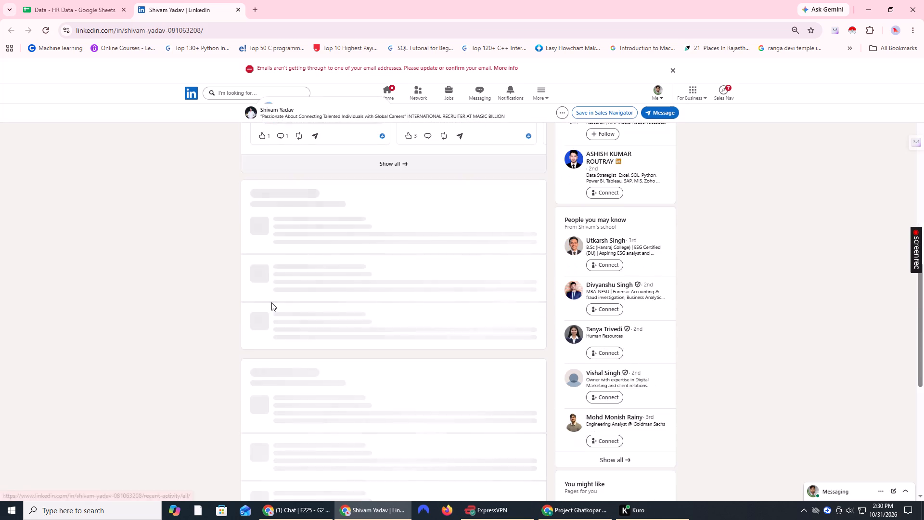
scroll(271, 302, "up", 6)
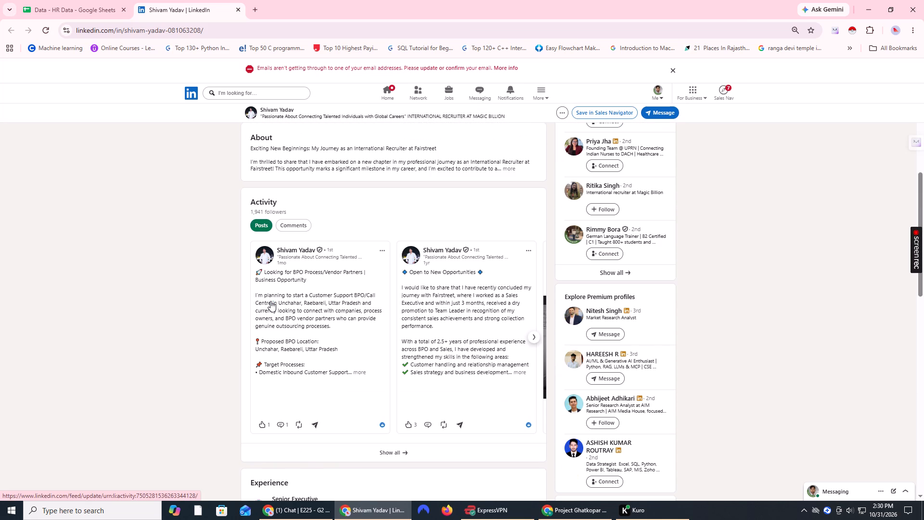
scroll(270, 301, "down", 6)
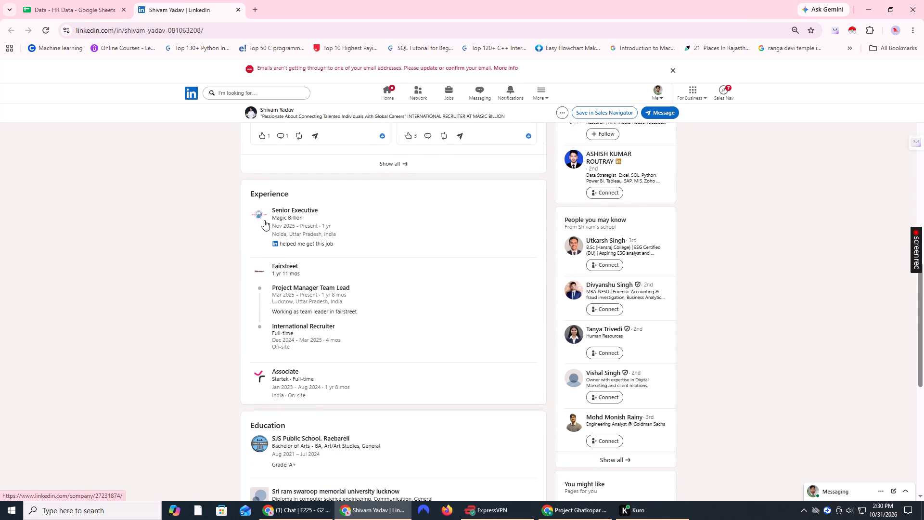
left_click(257, 214, "ctrl")
Copy the current job title, Senior Executive, from the profile's Experience section into the Designation cell of row 340.
left_click_drag(268, 208, 294, 209)
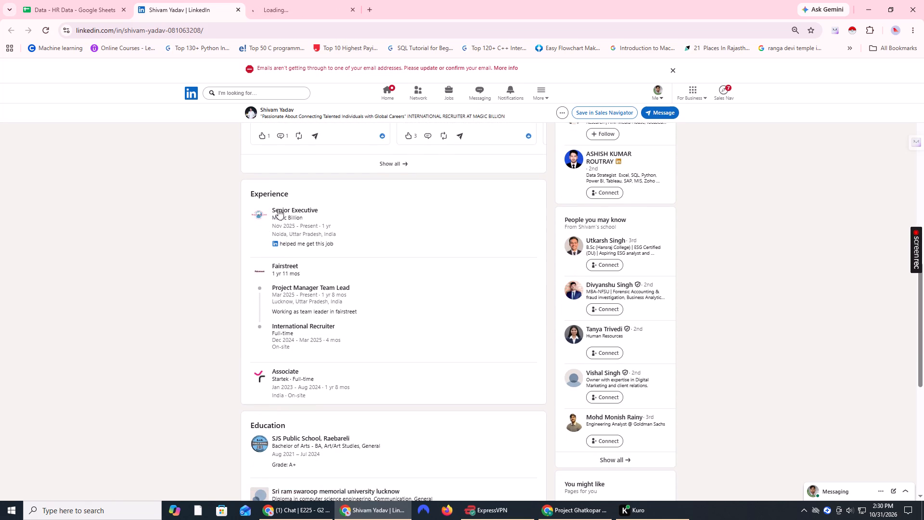
left_click_drag(269, 209, 325, 207)
key("ctrl+c")
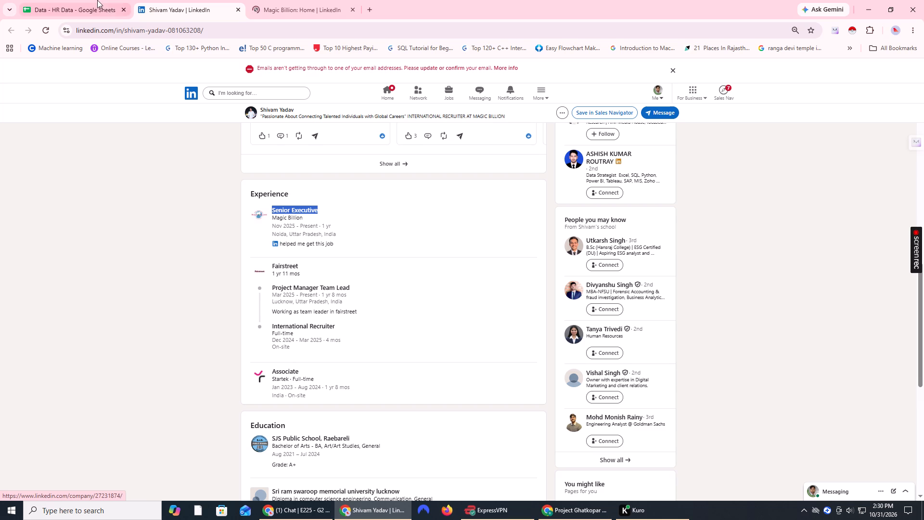
left_click(66, 0)
double_click(272, 202)
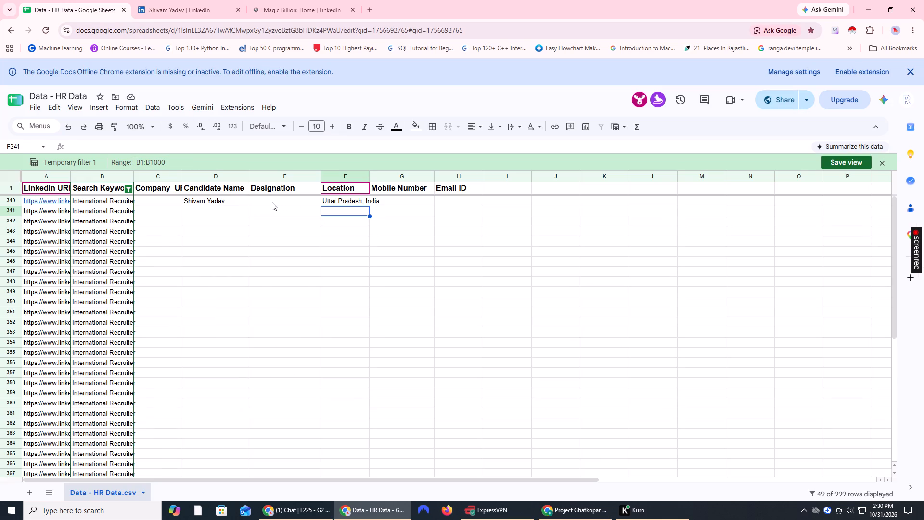
key("ctrl+v")
key("Return")
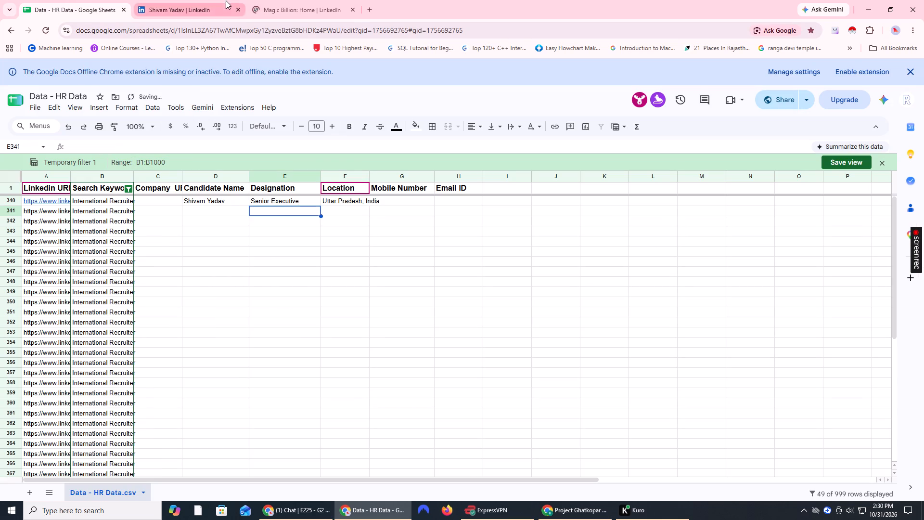
Copy the Magic Billion LinkedIn page's URL into the Company URL cell of row 340.
left_click(277, 0)
left_click(243, 36)
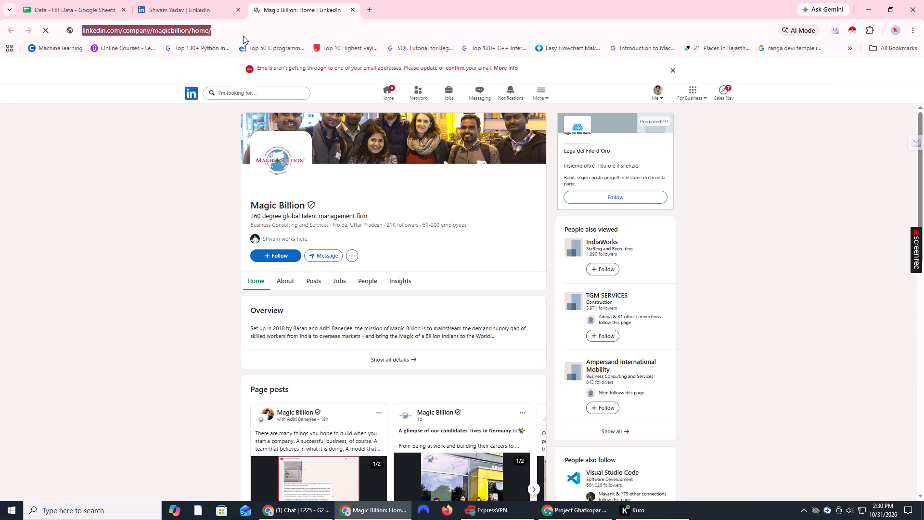
key("ctrl+c")
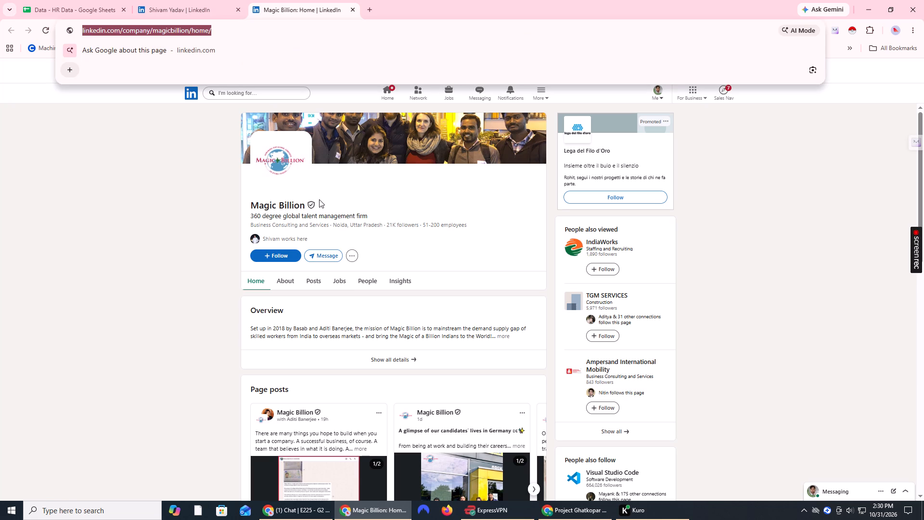
left_click(61, 0)
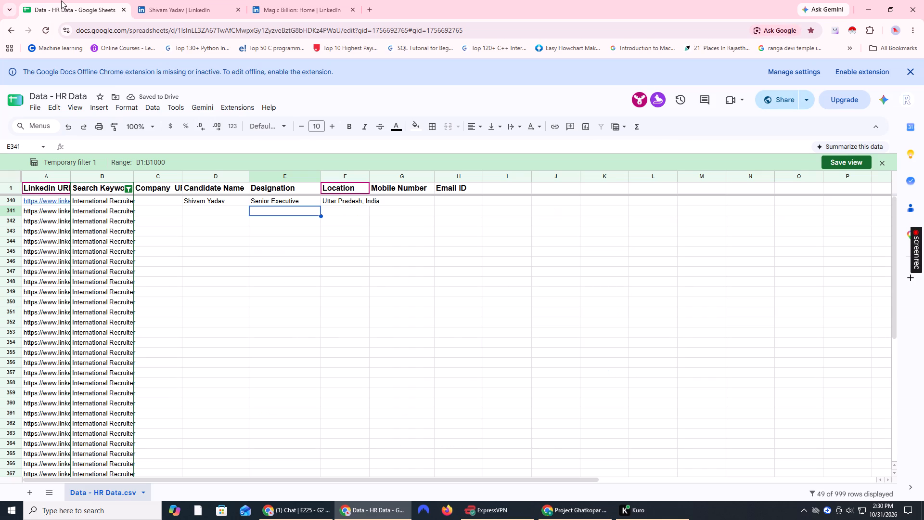
left_click(148, 204)
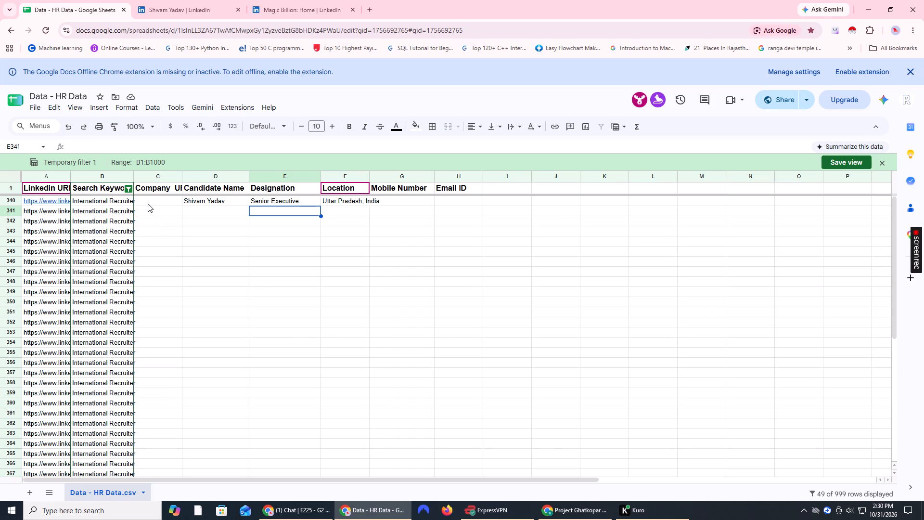
key("ctrl+v")
left_click(147, 211)
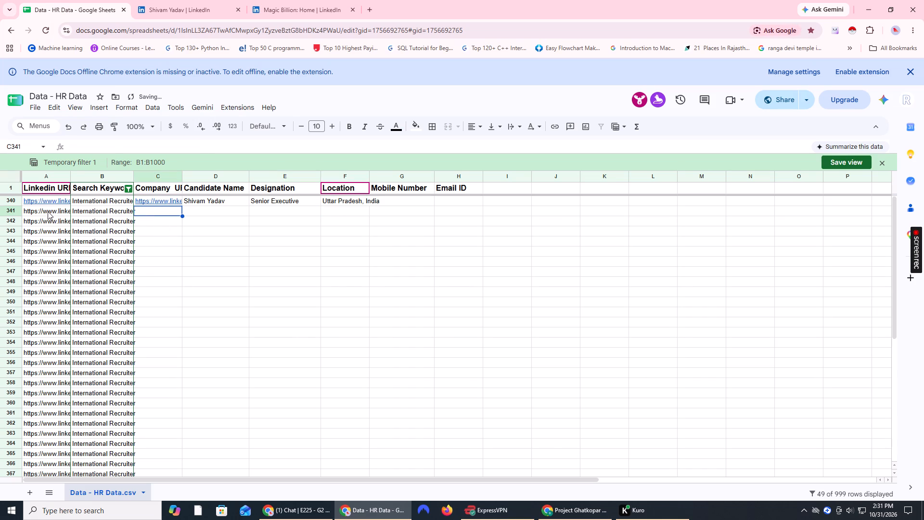
Make the LinkedIn URL in cell A341 a live link, open that profile and close the previous candidate's profile and company pages.
double_click(48, 211)
left_click(76, 224)
left_click(47, 211)
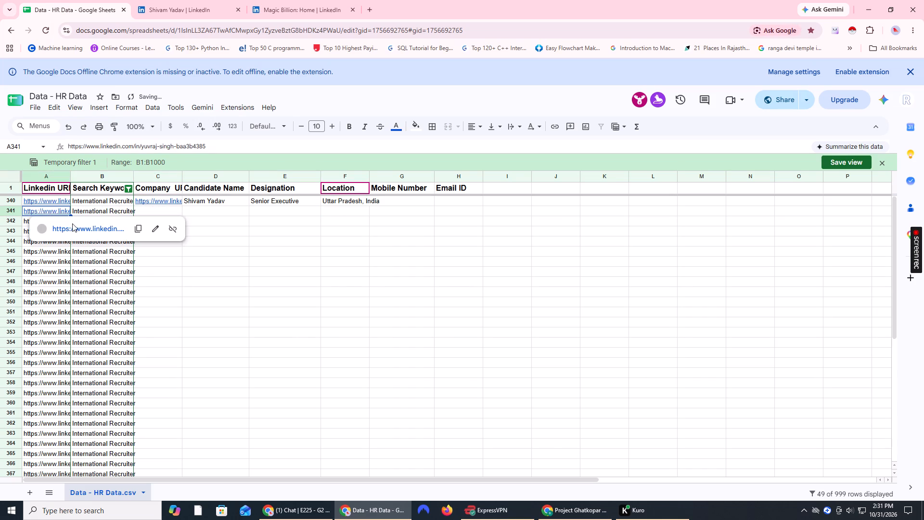
left_click(68, 231)
left_click(356, 9)
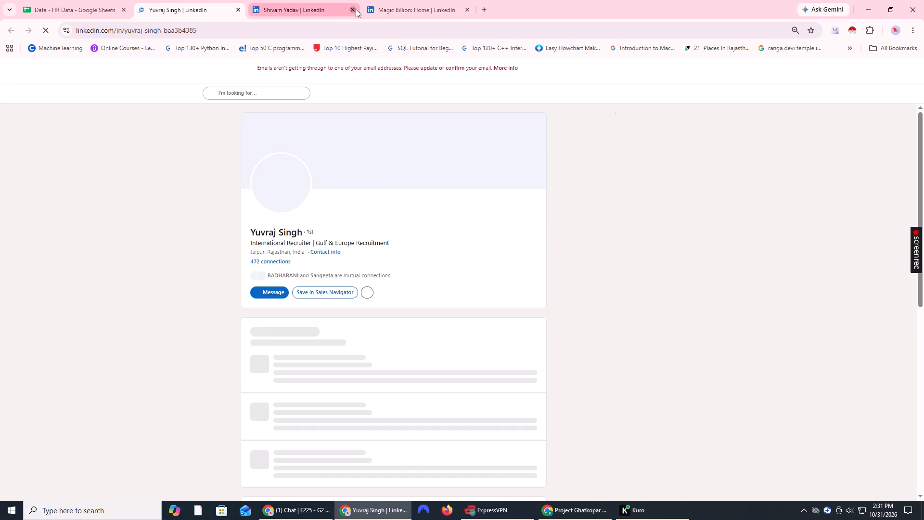
left_click(355, 9)
Copy the candidate's name from the LinkedIn profile into the Candidate Name cell of row 341.
left_click_drag(247, 228, 283, 225)
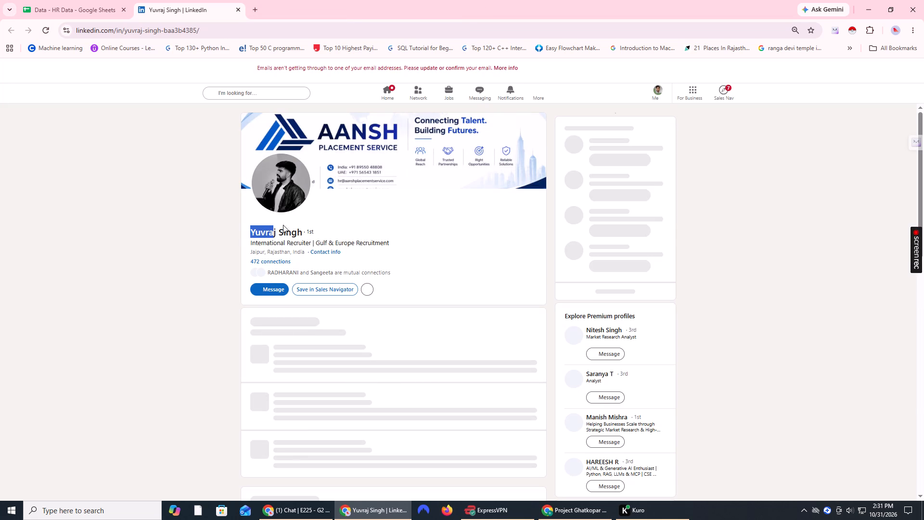
left_click_drag(283, 225, 302, 225)
key("ctrl+c")
left_click(140, 238)
left_click(71, 0)
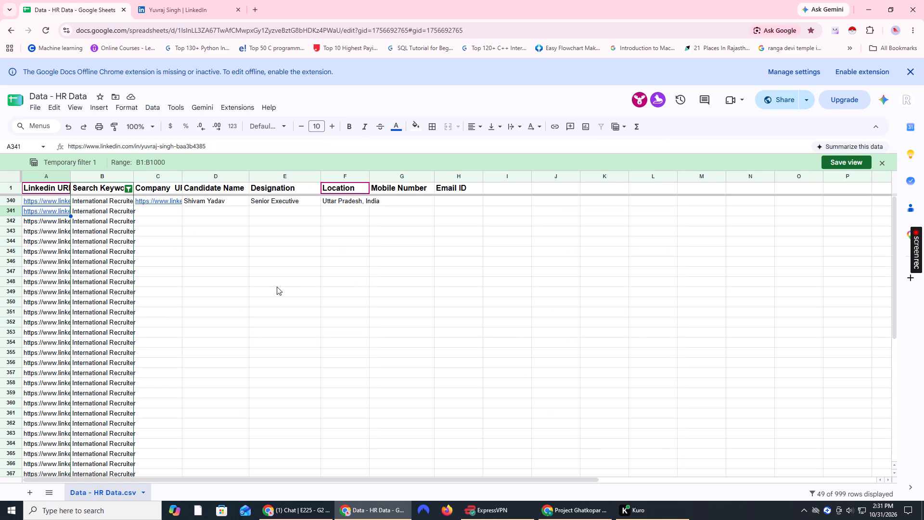
double_click(264, 214)
double_click(221, 207)
key("ctrl+v")
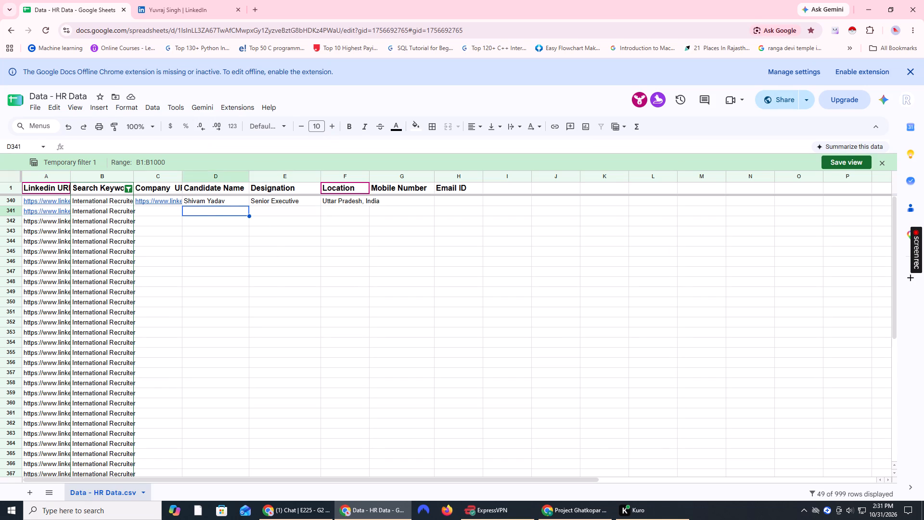
key("ctrl+z")
double_click(205, 211)
key("ctrl+v")
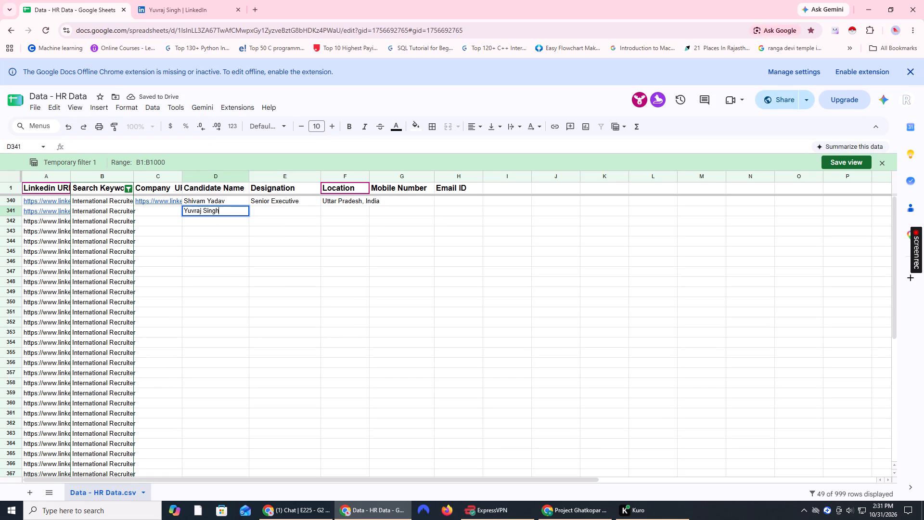
key("Return")
left_click(251, 262)
Copy the profile's location, Jaipur, Rajasthan, India, into the Location cell of row 341.
left_click(209, 0)
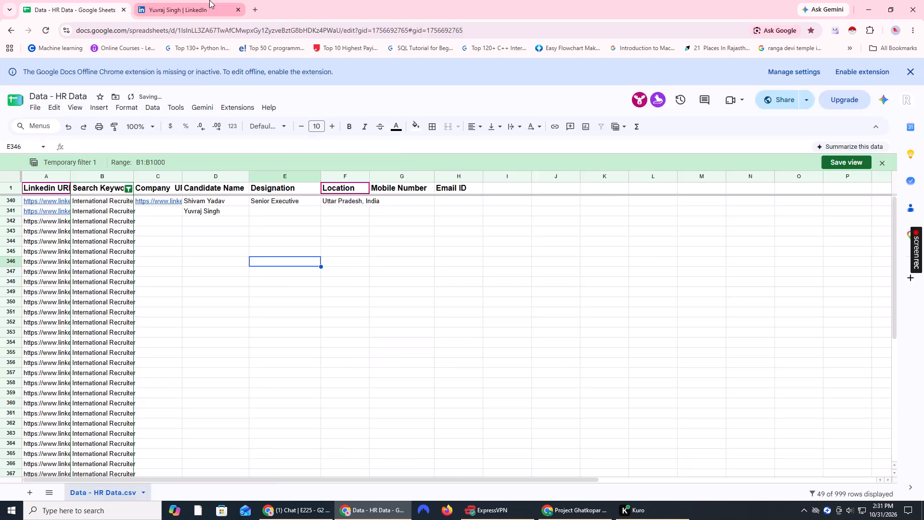
left_click_drag(304, 251, 292, 251)
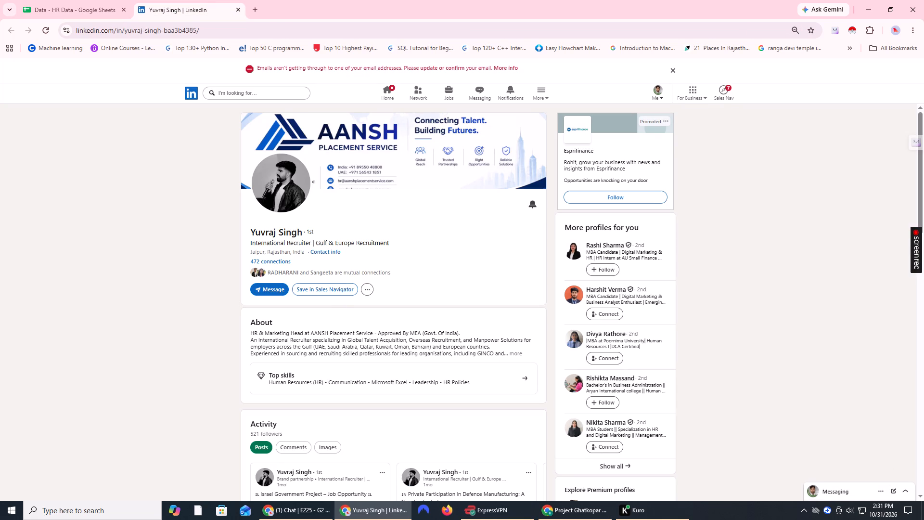
left_click_drag(292, 251, 250, 251)
key("ctrl+c")
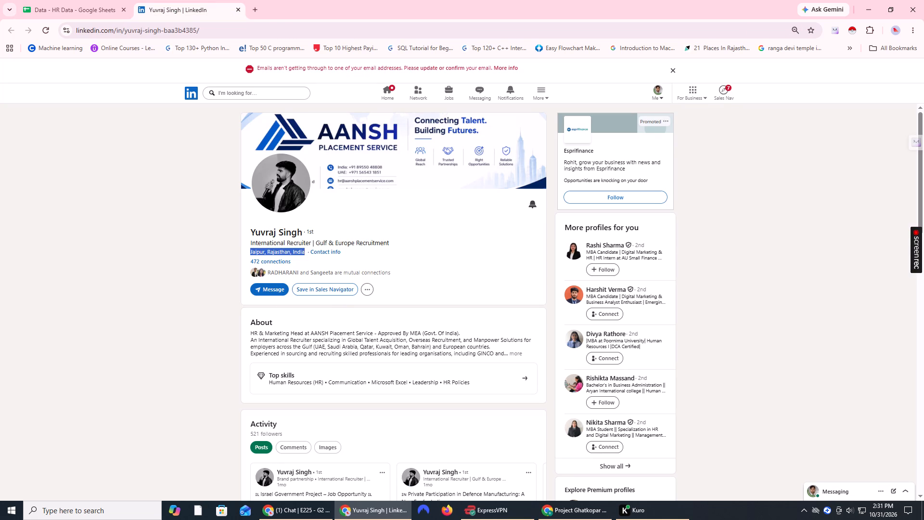
left_click(84, 0)
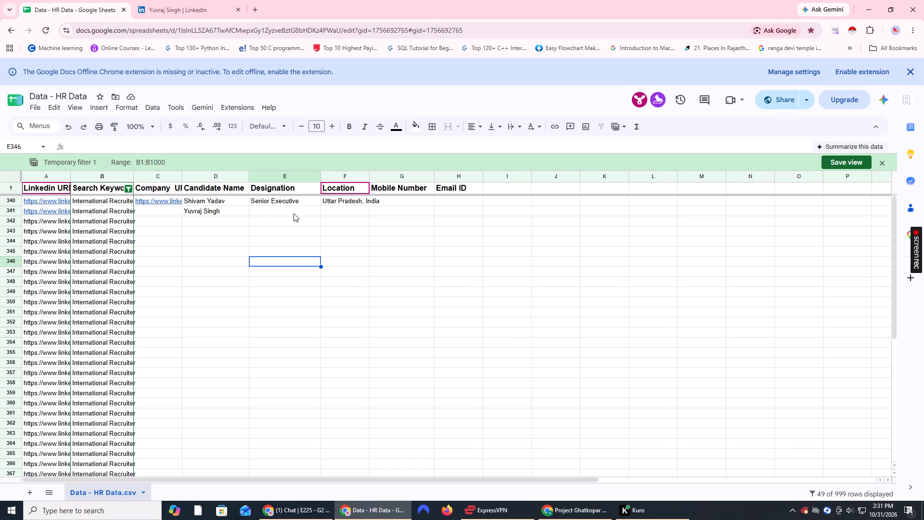
double_click(341, 211)
key("ctrl+v")
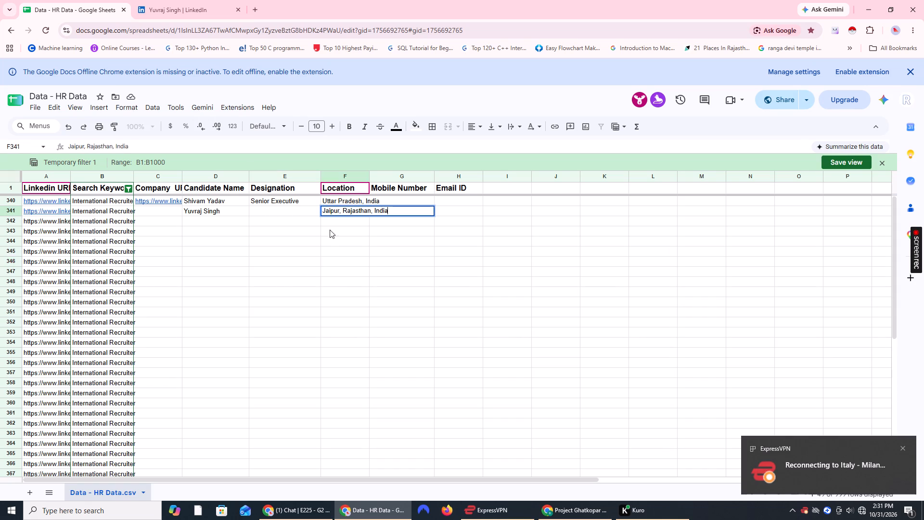
left_click(321, 236)
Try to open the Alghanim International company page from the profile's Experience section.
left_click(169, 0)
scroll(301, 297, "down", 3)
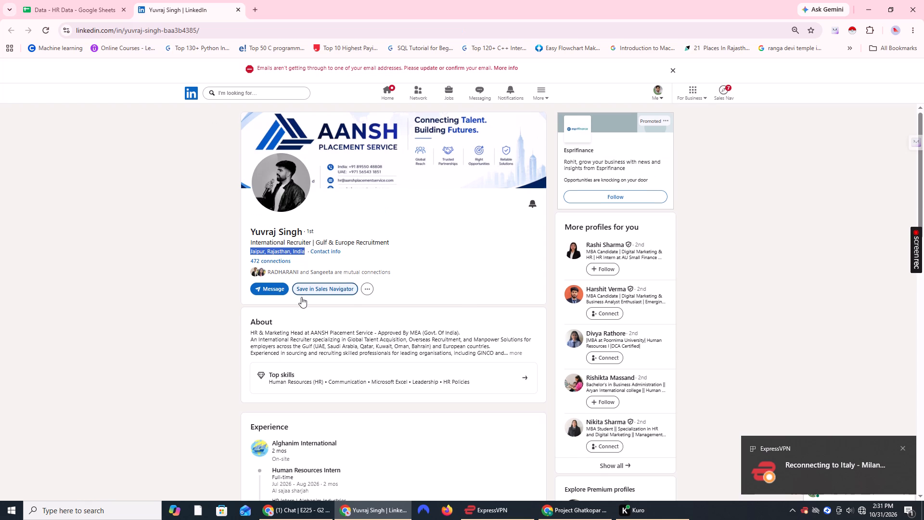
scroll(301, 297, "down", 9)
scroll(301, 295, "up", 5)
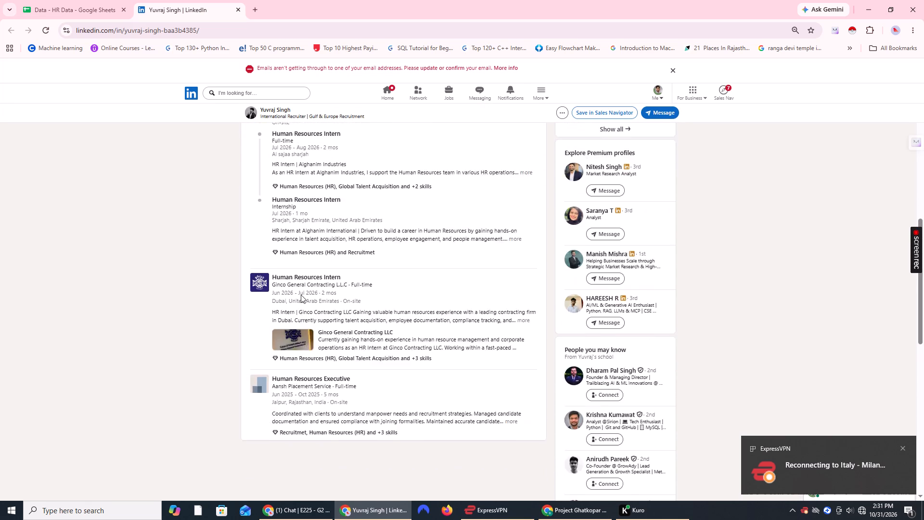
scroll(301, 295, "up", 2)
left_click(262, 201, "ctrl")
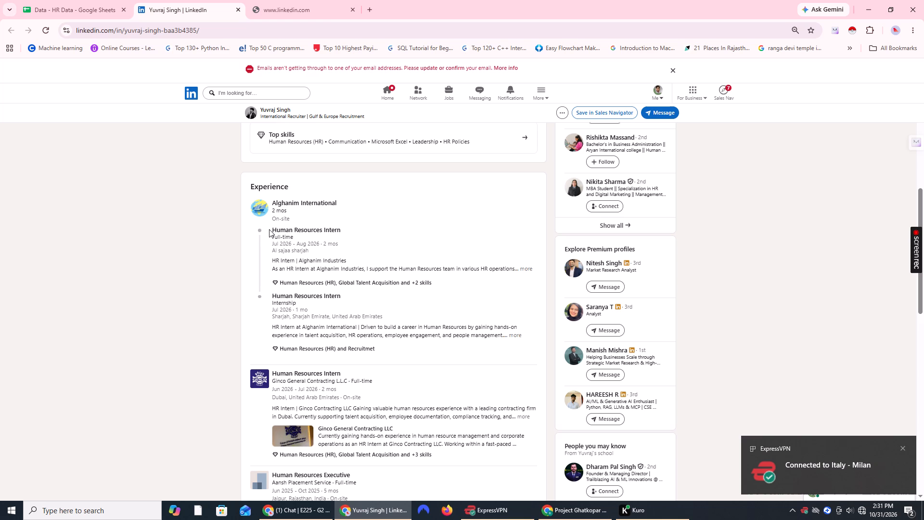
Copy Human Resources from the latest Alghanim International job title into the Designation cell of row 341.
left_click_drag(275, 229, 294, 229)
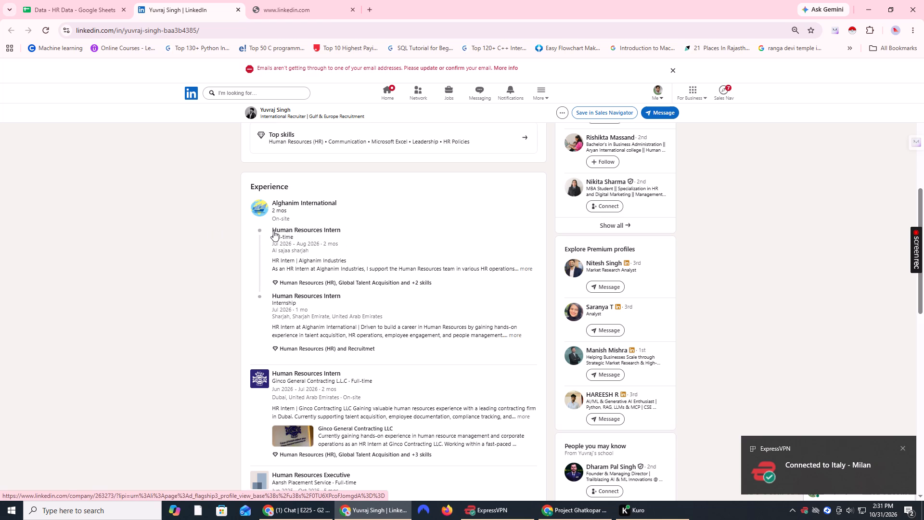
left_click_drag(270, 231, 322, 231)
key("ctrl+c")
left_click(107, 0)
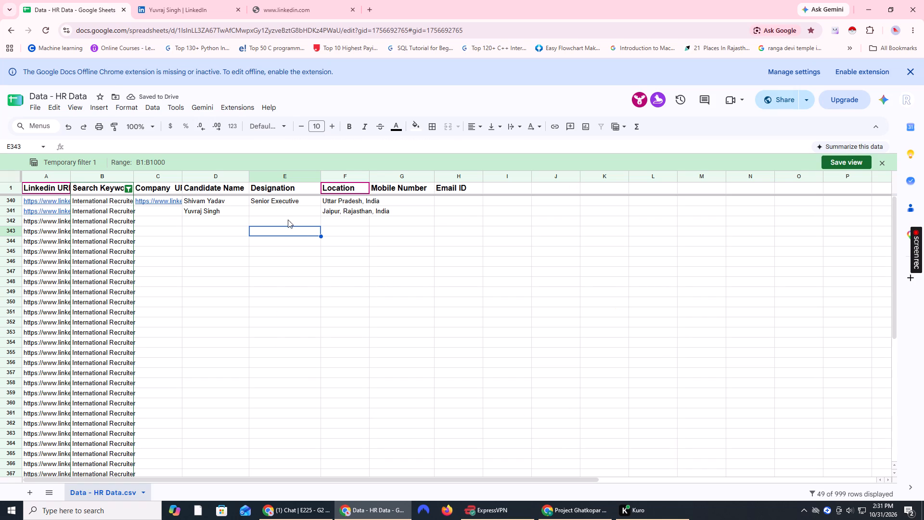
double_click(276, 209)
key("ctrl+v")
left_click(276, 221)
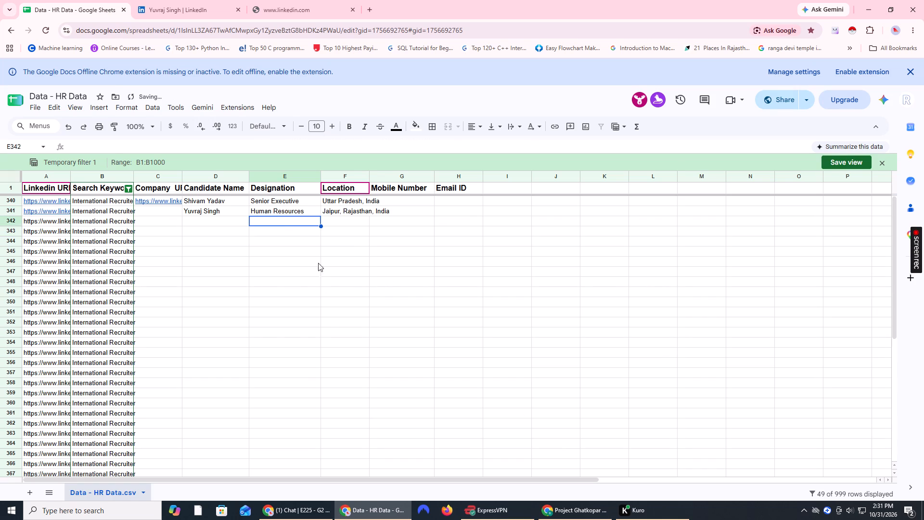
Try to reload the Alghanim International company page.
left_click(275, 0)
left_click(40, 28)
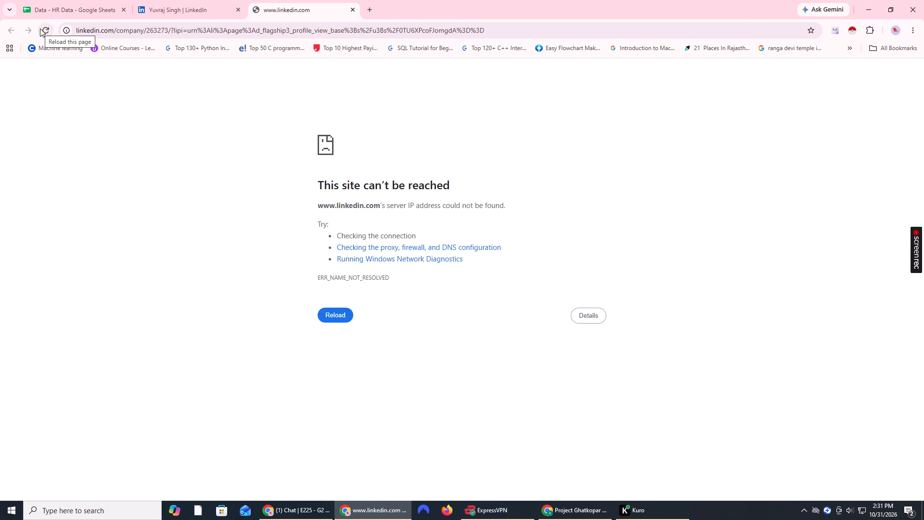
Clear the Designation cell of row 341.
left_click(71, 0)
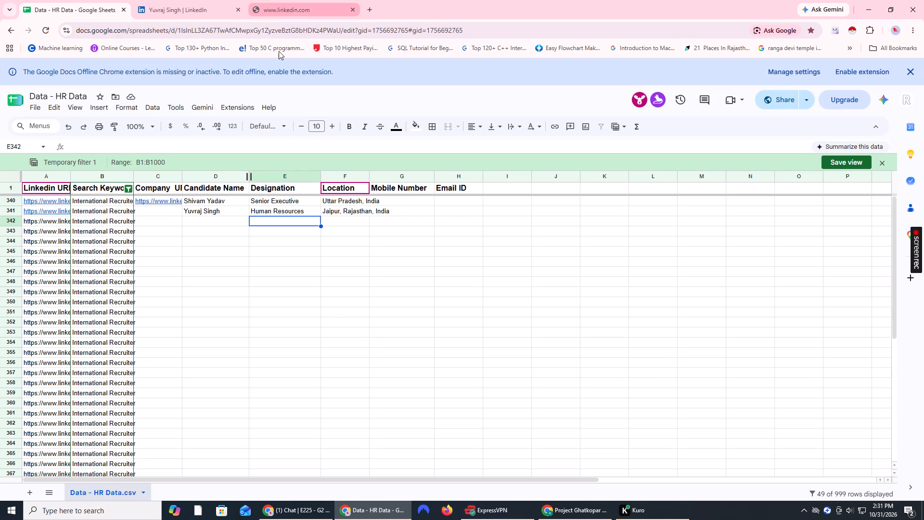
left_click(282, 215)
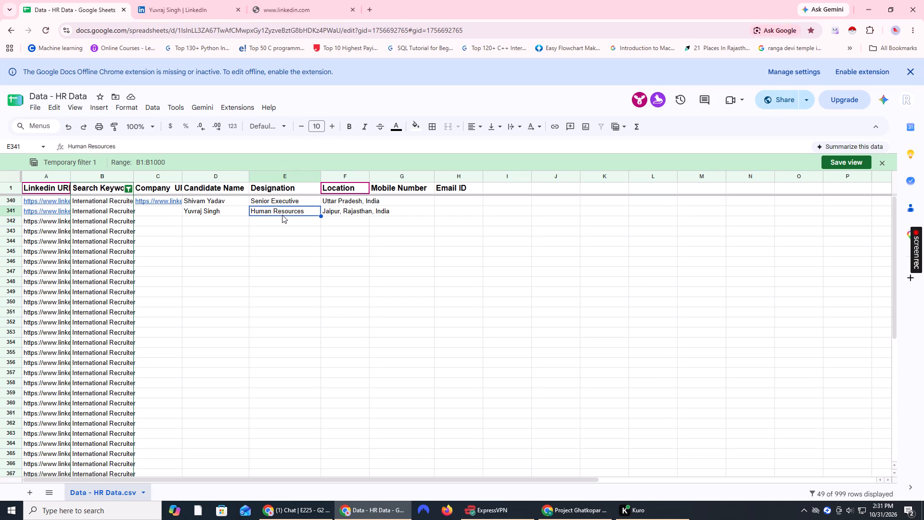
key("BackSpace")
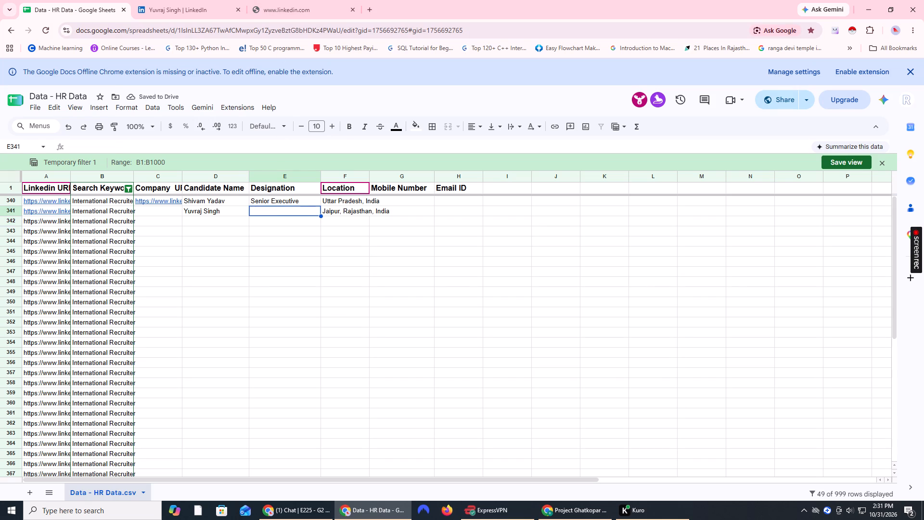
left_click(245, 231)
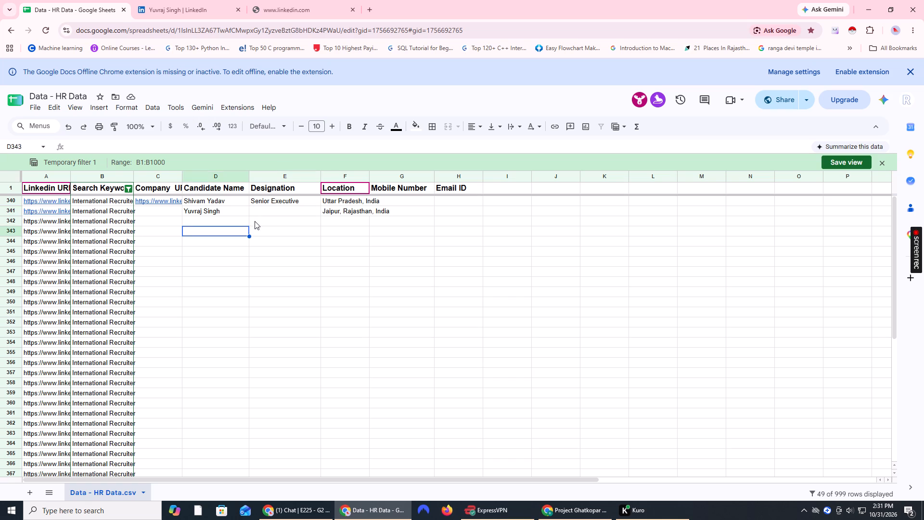
Make the LinkedIn URL in cell A342 a live link, open that profile and close the previous candidate's profile and company pages.
double_click(46, 220)
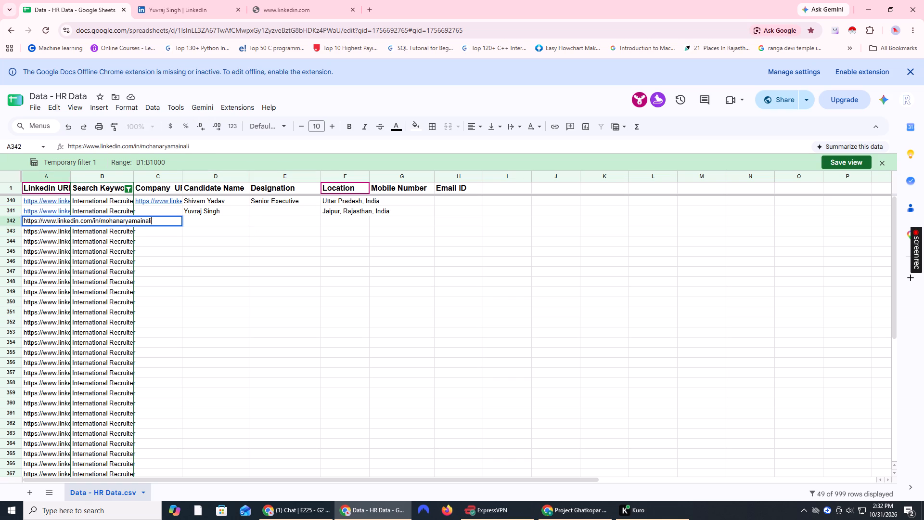
left_click(45, 240)
left_click(48, 221)
left_click(66, 236)
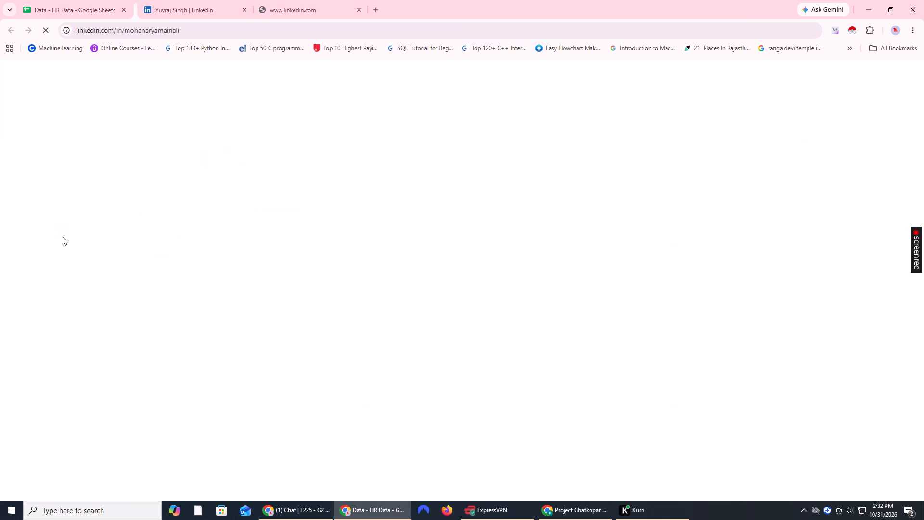
left_click(351, 10)
left_click(351, 10)
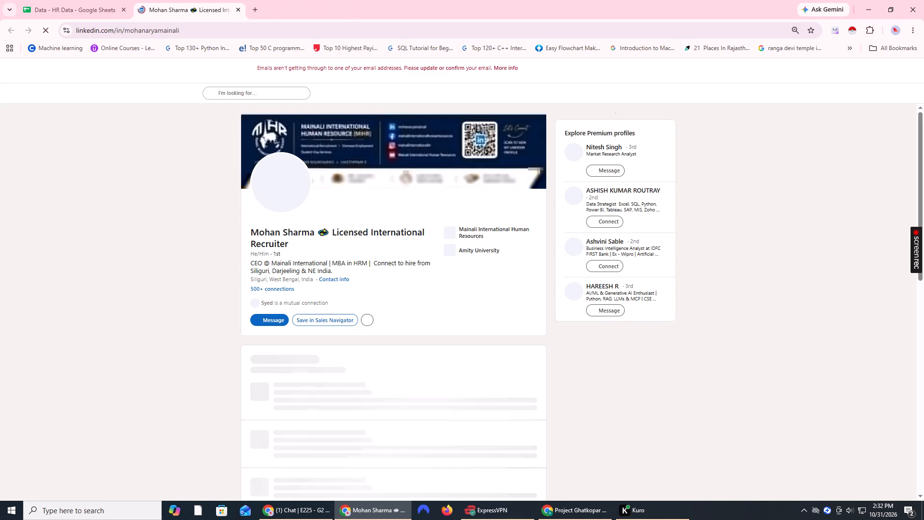
Copy the candidate's name, without the headline text after it, from the LinkedIn profile into Candidate Name cell D342.
left_click_drag(243, 229, 315, 227)
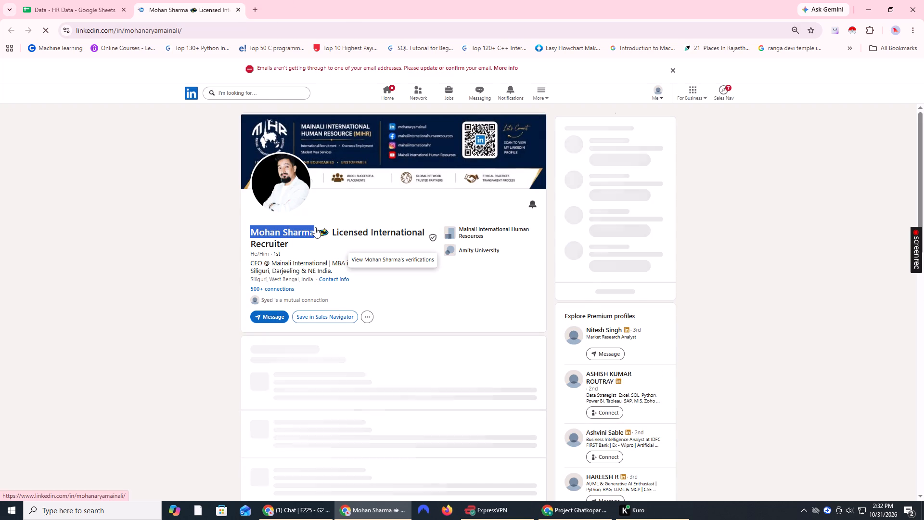
key("ctrl+c")
left_click(142, 226, "ctrl")
left_click(58, 0)
double_click(205, 220)
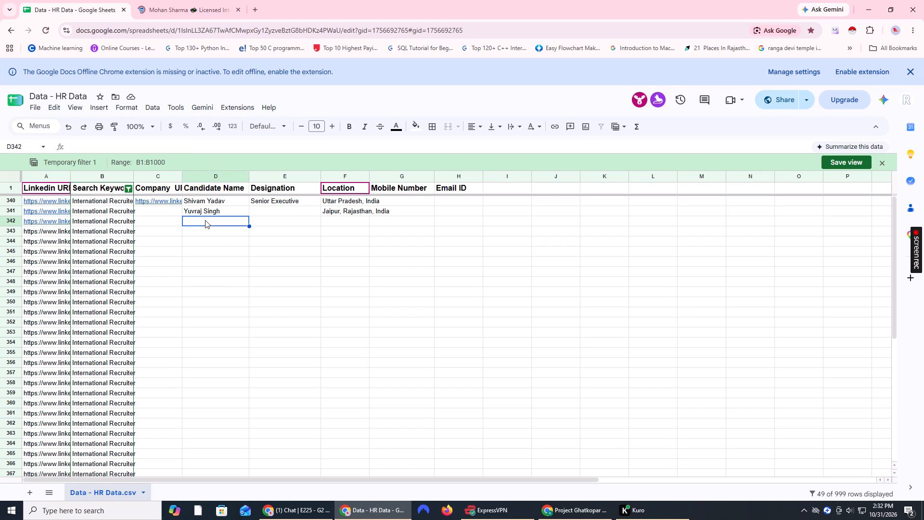
key("ctrl+v")
left_click(193, 251)
Copy India from the location on the LinkedIn profile and replace the Location value of row 340 with it.
left_click(192, 0)
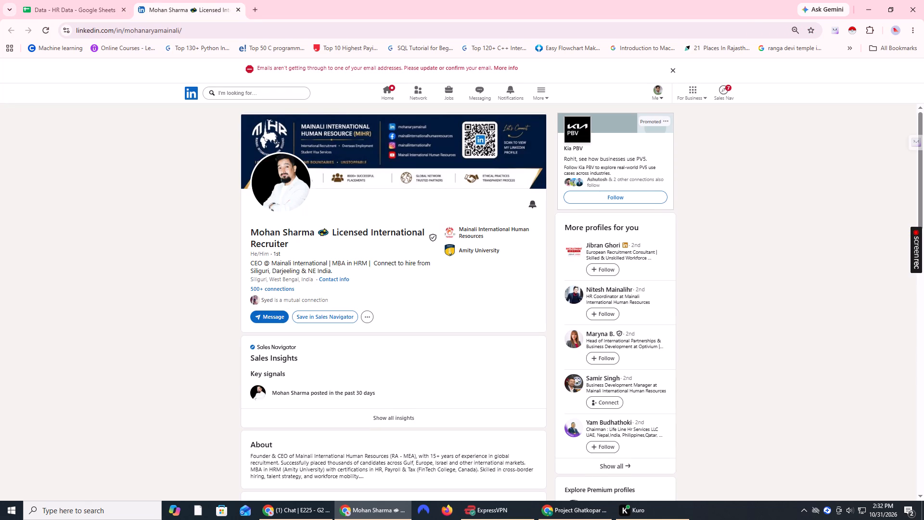
scroll(289, 279, "down", 9)
scroll(290, 271, "up", 7)
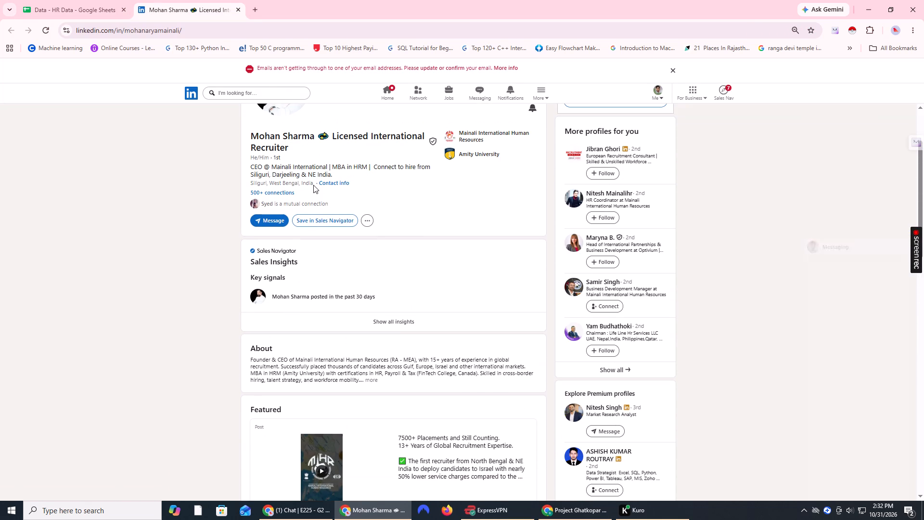
left_click_drag(313, 185, 302, 186)
key("ctrl+c")
left_click(79, 0)
double_click(335, 203)
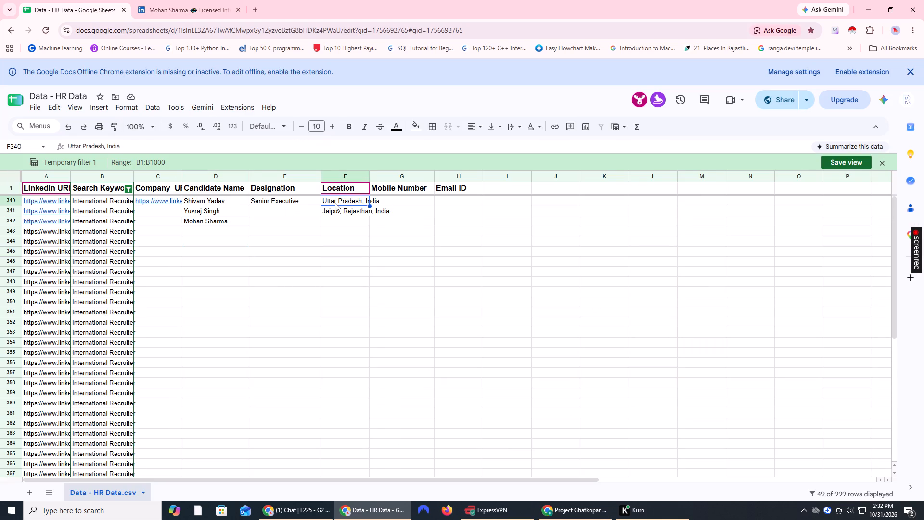
key("ctrl+a")
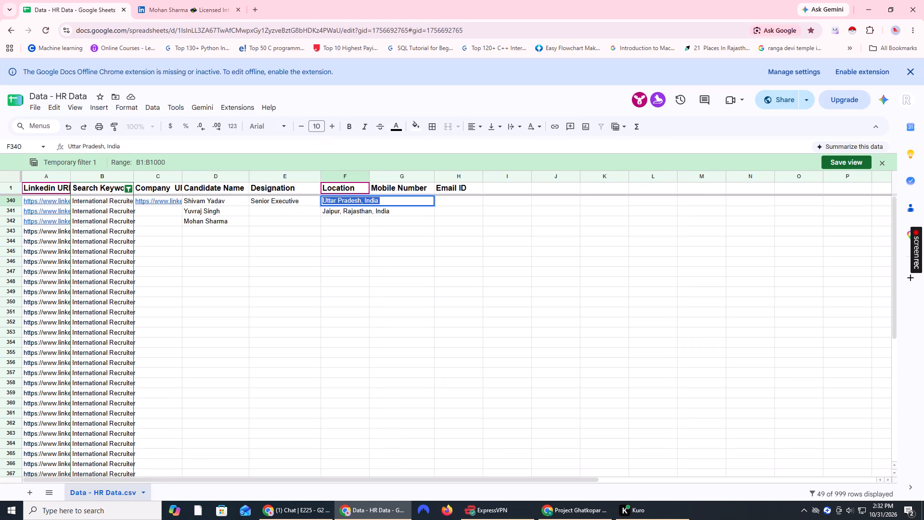
key("ctrl+shift+v")
key("shift+Down")
key("shift+Down")
key("shift+Down")
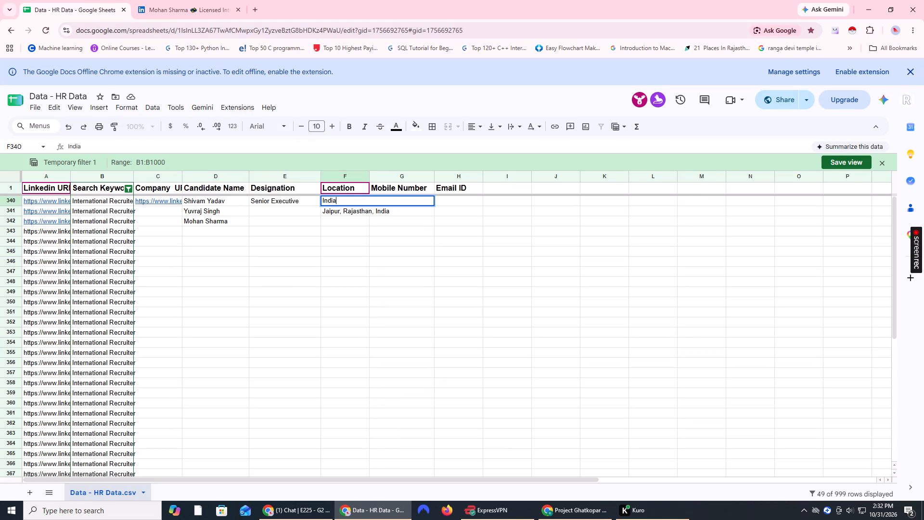
key("shift+Down")
key("Down")
key("Down")
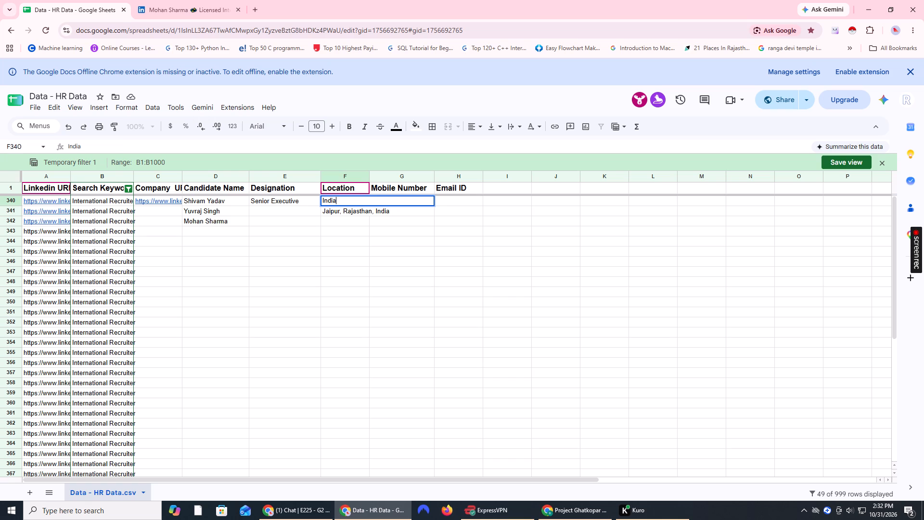
key("Return")
left_click(341, 238)
Fill India down from Location cell F340 through rows 341 and 342.
left_click(340, 201)
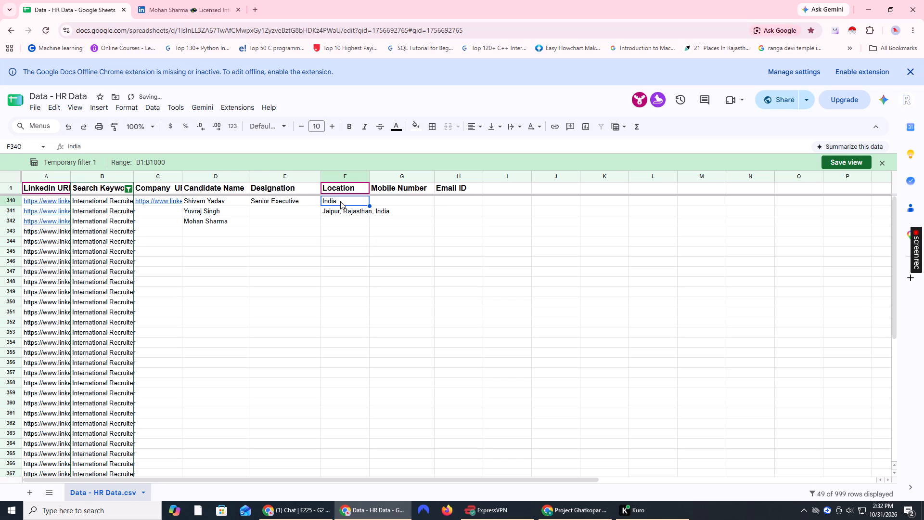
key("shift+Down")
key("shift+Down")
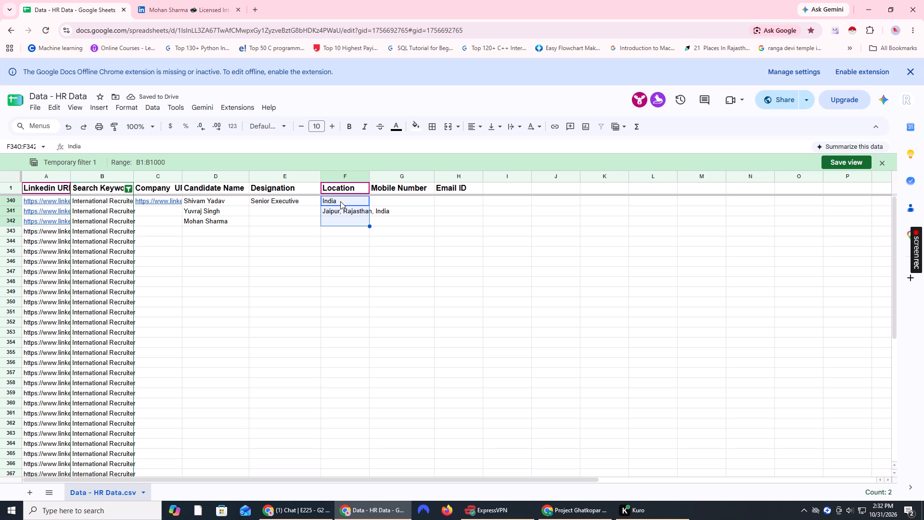
key("ctrl+d")
left_click(331, 262, "ctrl")
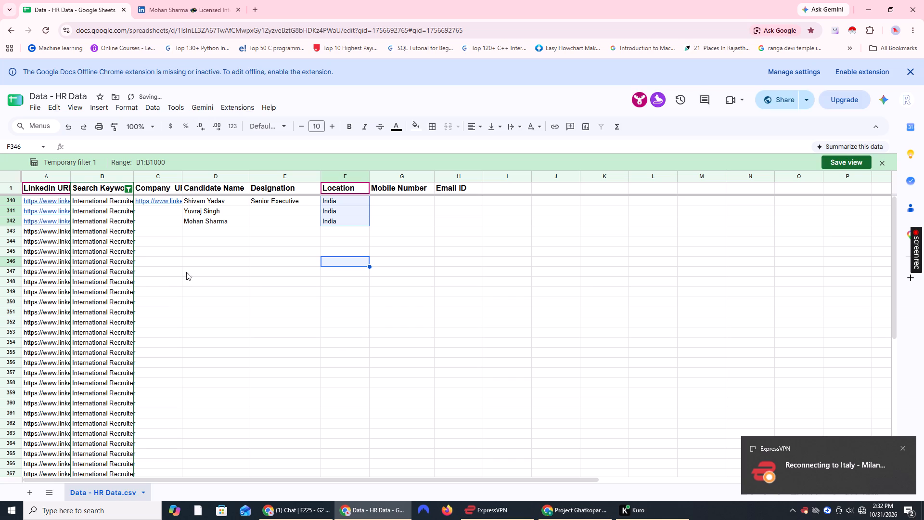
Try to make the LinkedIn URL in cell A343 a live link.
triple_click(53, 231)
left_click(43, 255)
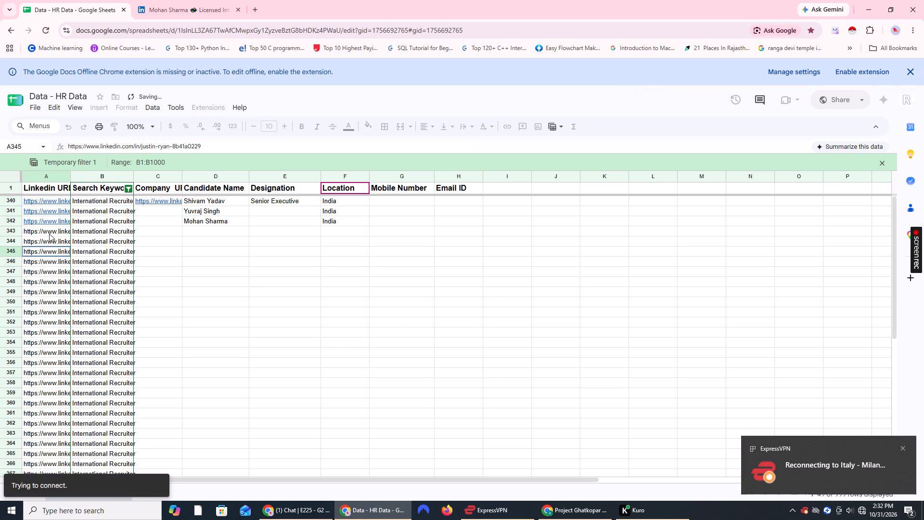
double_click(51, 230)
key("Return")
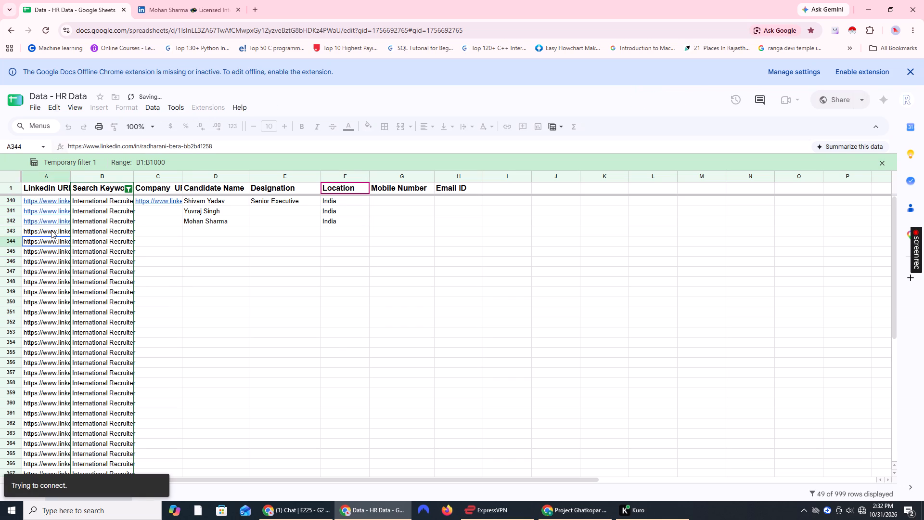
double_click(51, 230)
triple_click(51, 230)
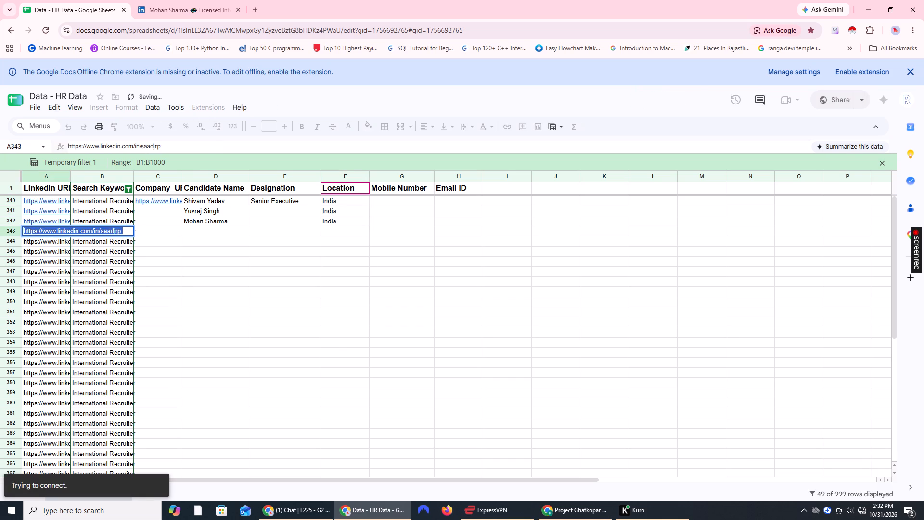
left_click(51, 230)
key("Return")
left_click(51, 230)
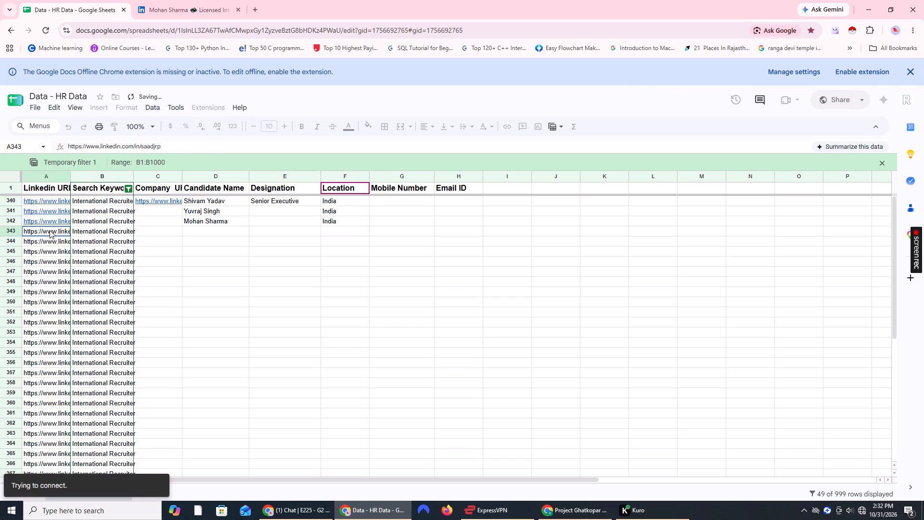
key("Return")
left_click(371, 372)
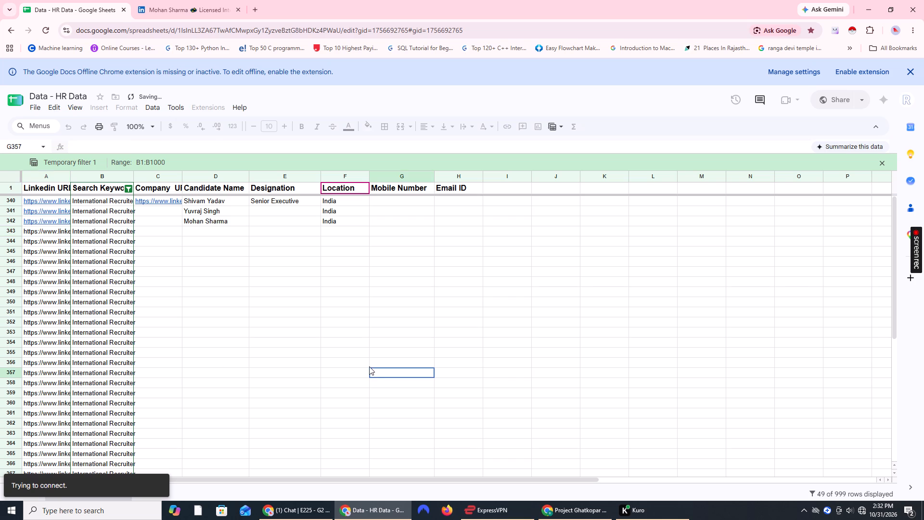
Switch to ExpressVPN to check the connection.
left_click(505, 515)
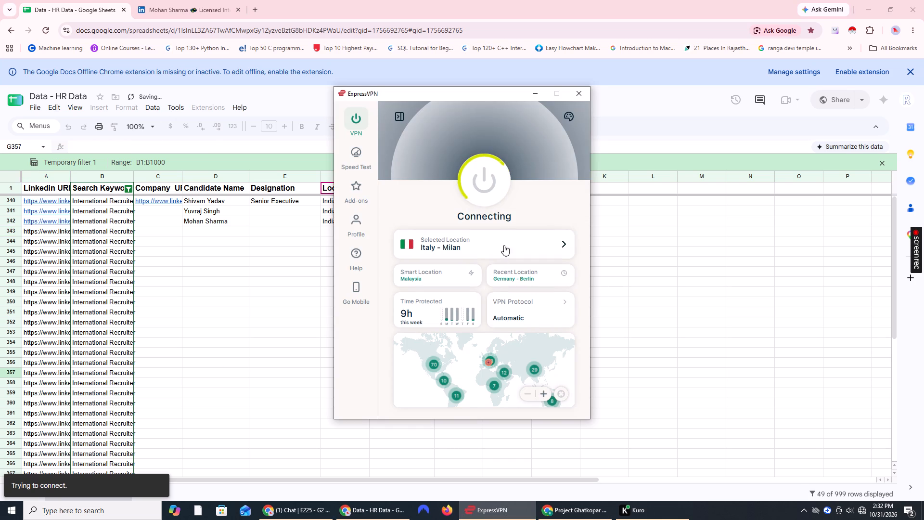
Stop the ExpressVPN connection attempt to Italy - Milan.
left_click(485, 170)
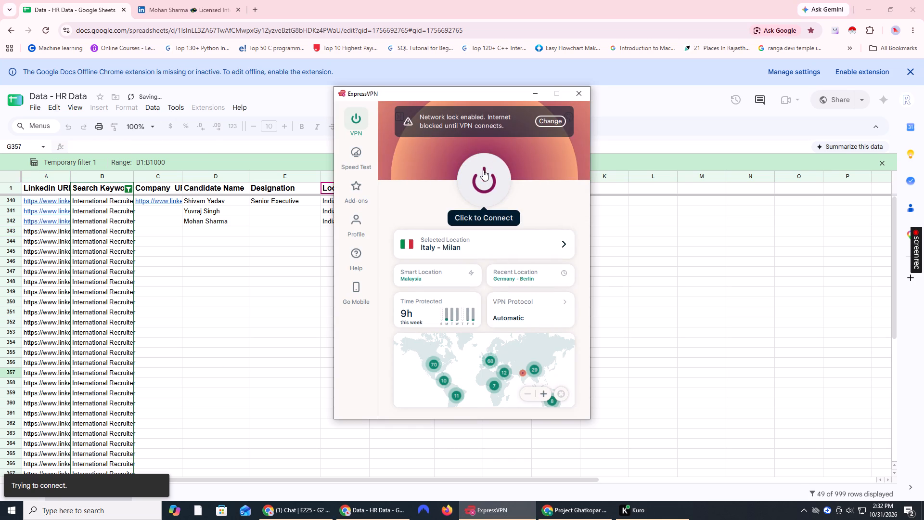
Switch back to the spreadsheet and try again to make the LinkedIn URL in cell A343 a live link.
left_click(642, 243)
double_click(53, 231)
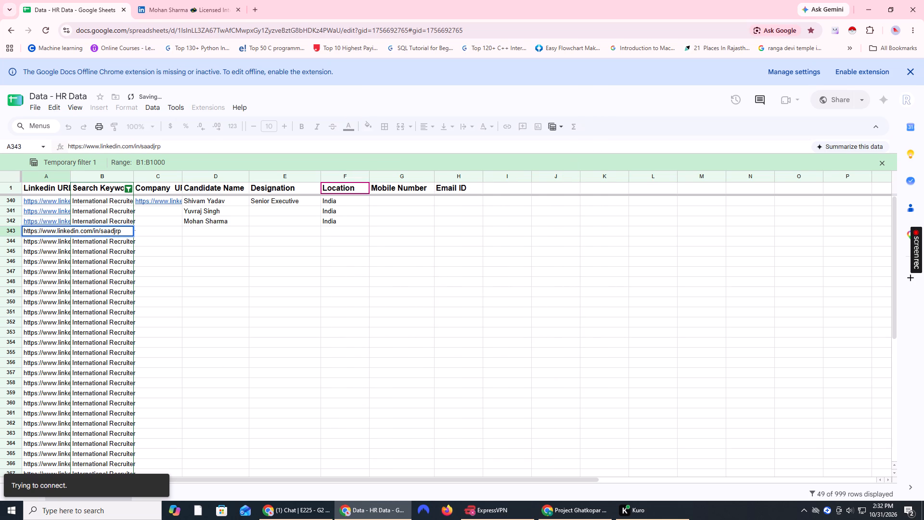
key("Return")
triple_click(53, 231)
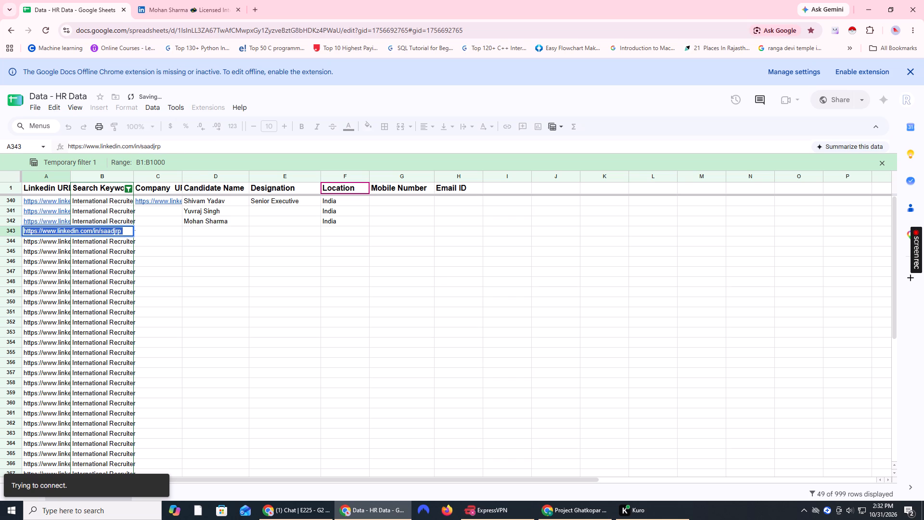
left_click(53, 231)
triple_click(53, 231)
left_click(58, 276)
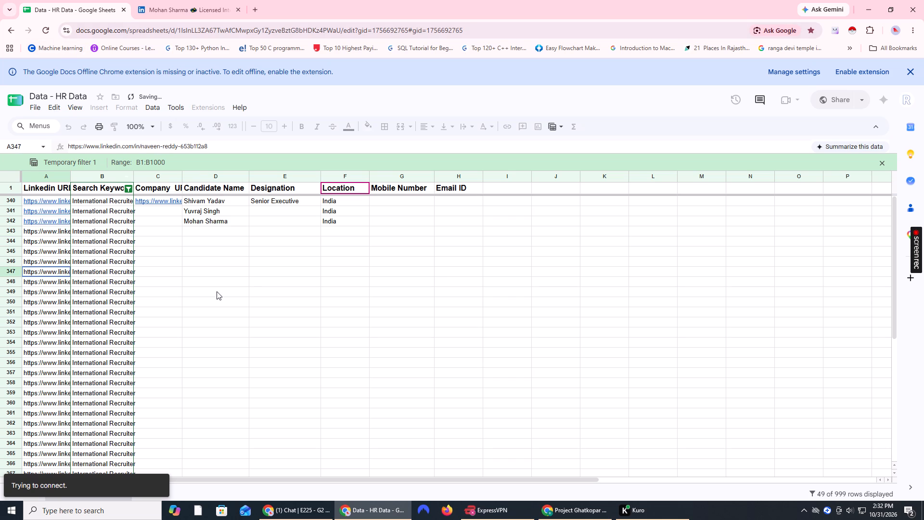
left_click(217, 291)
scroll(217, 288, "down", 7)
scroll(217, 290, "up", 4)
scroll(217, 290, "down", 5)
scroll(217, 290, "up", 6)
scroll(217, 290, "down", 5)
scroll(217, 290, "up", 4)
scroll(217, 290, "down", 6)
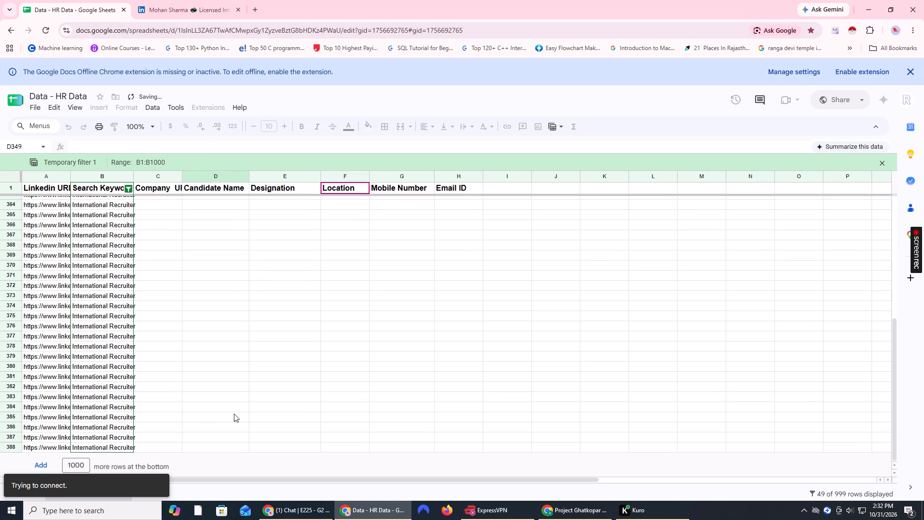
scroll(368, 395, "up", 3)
Dismiss the Google Docs Offline extension banner above the HR Data spreadsheet.
left_click(907, 74)
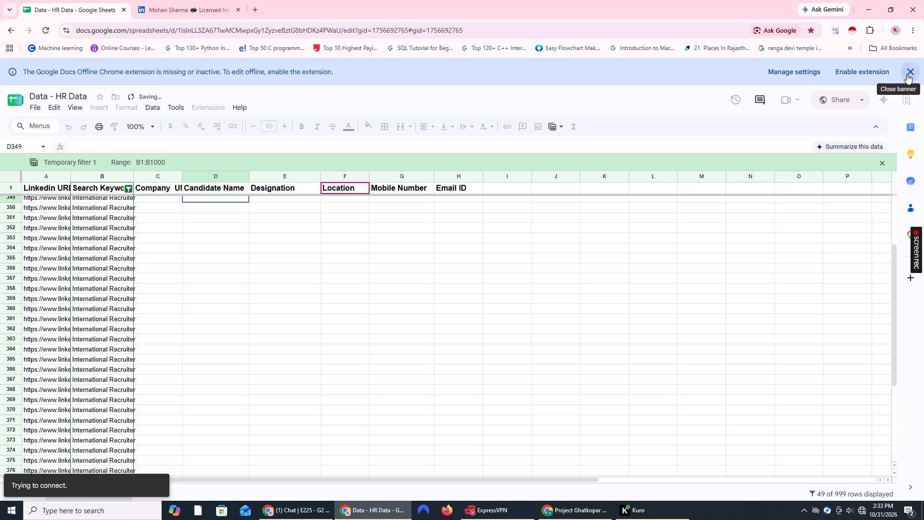
left_click(334, 320)
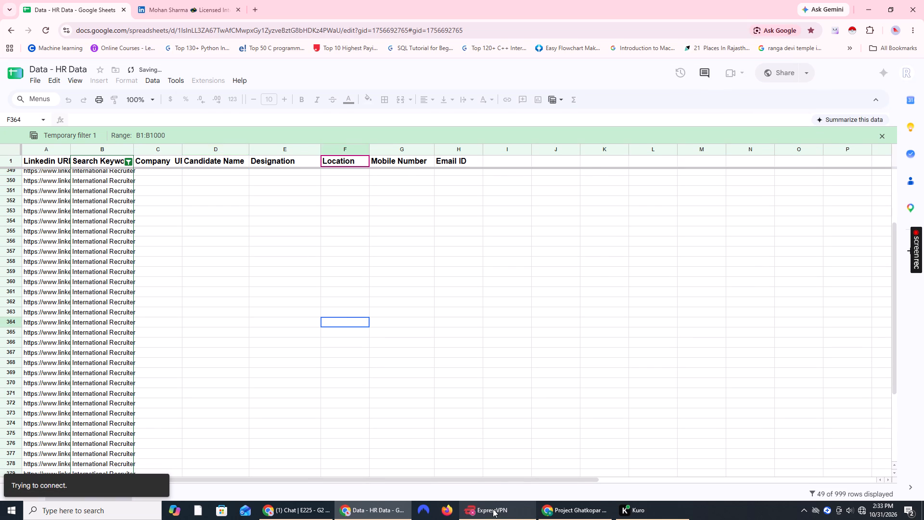
Check the connection status in ExpressVPN and the Windows Ethernet settings, and return to the spreadsheet.
left_click(492, 509)
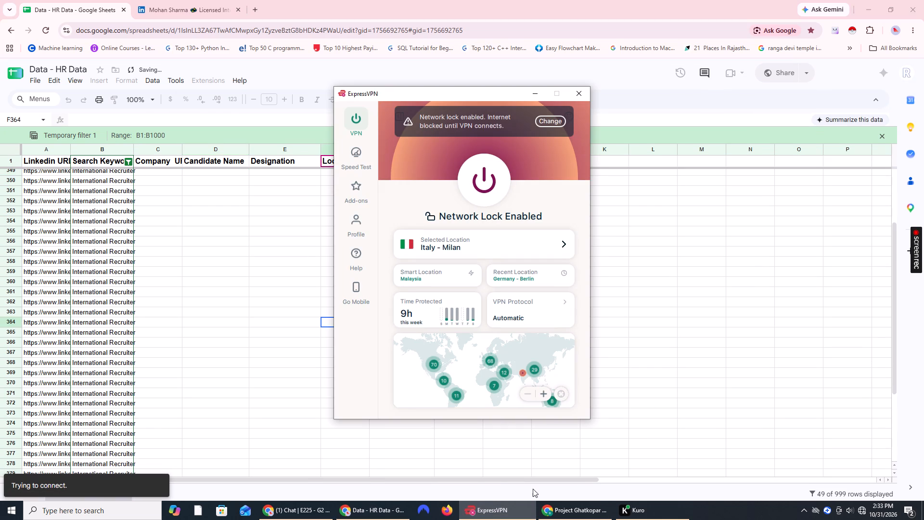
left_click(861, 513)
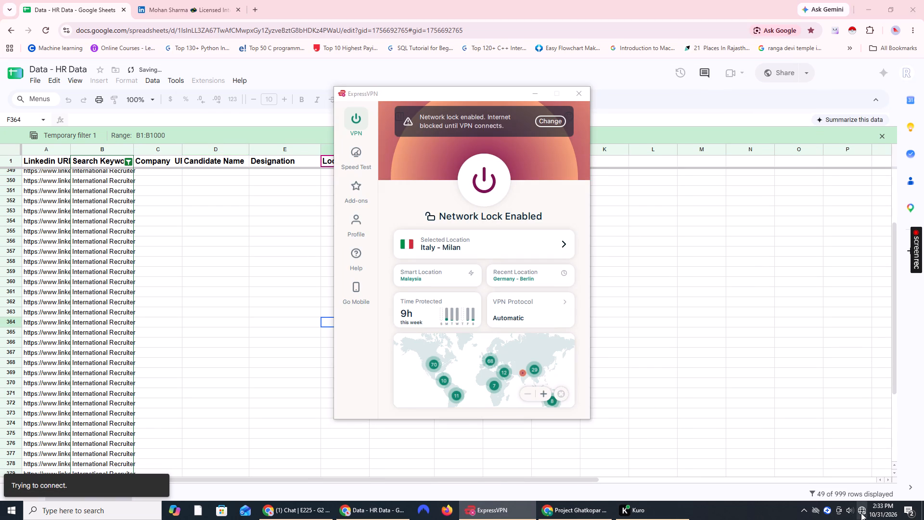
left_click(802, 449)
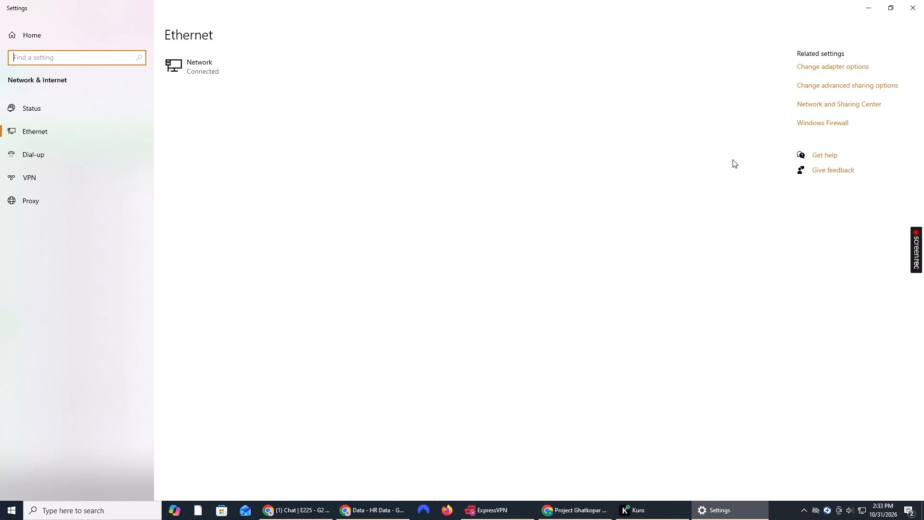
left_click(865, 8)
left_click(203, 313)
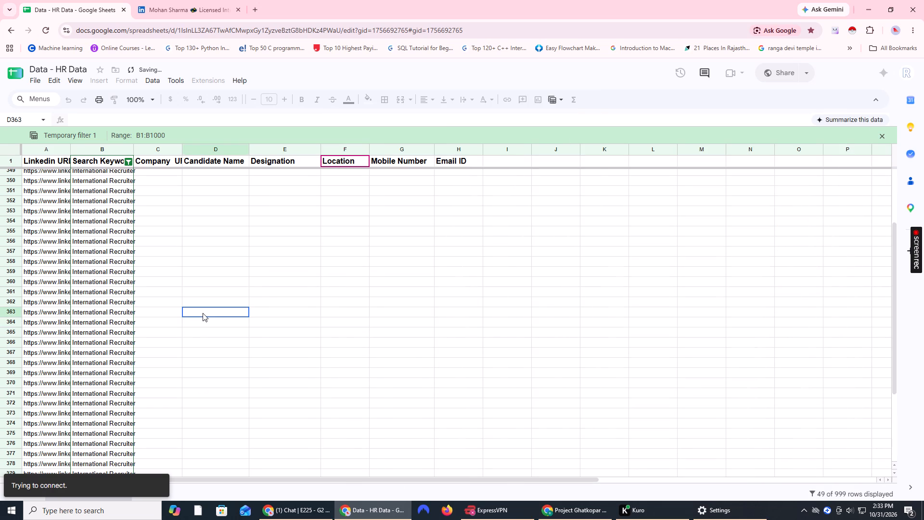
left_click(486, 514)
left_click(286, 355)
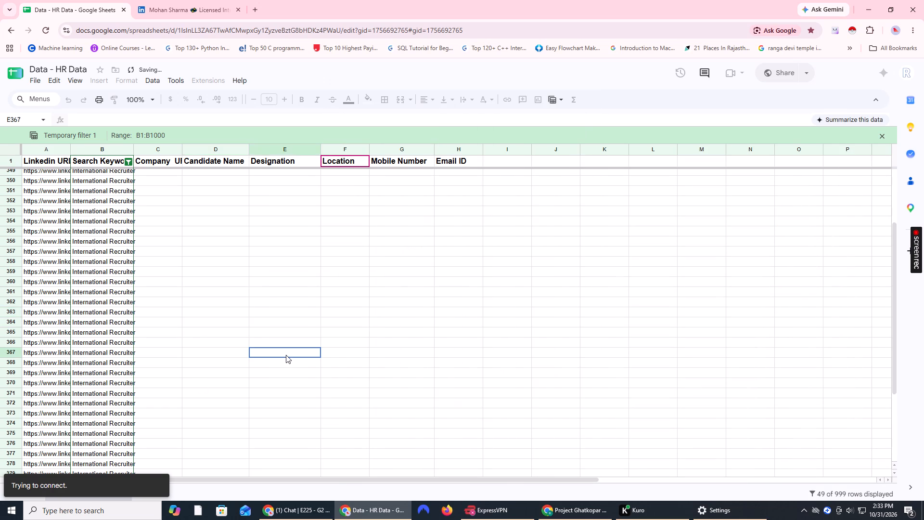
Clear all system notifications and return to the spreadsheet.
left_click(700, 363)
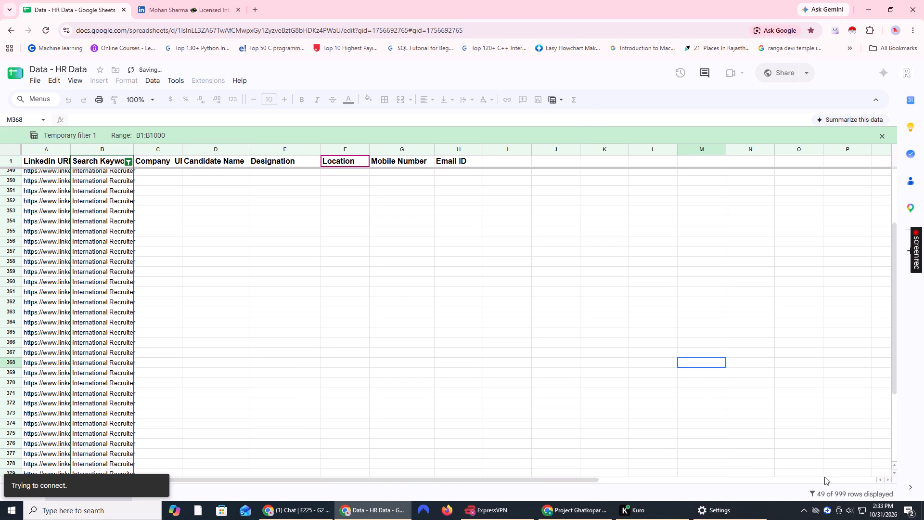
left_click(917, 517)
left_click(878, 381)
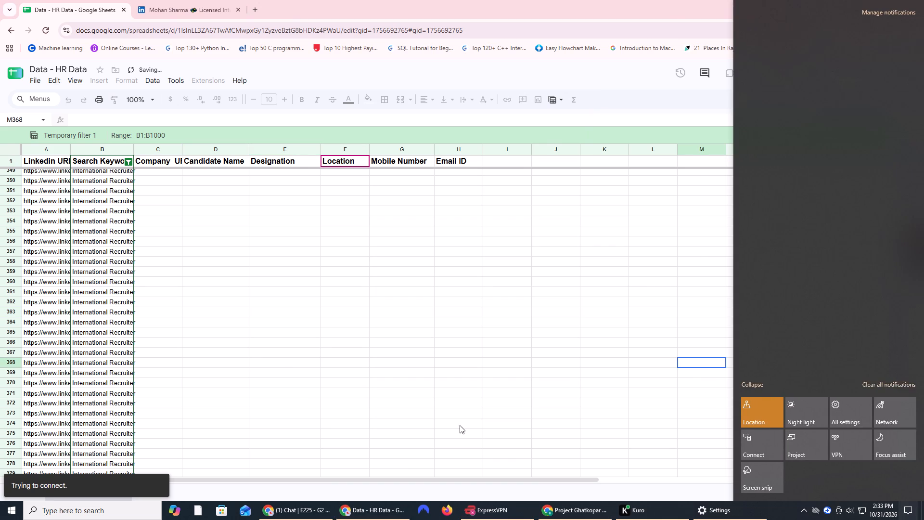
left_click(398, 336)
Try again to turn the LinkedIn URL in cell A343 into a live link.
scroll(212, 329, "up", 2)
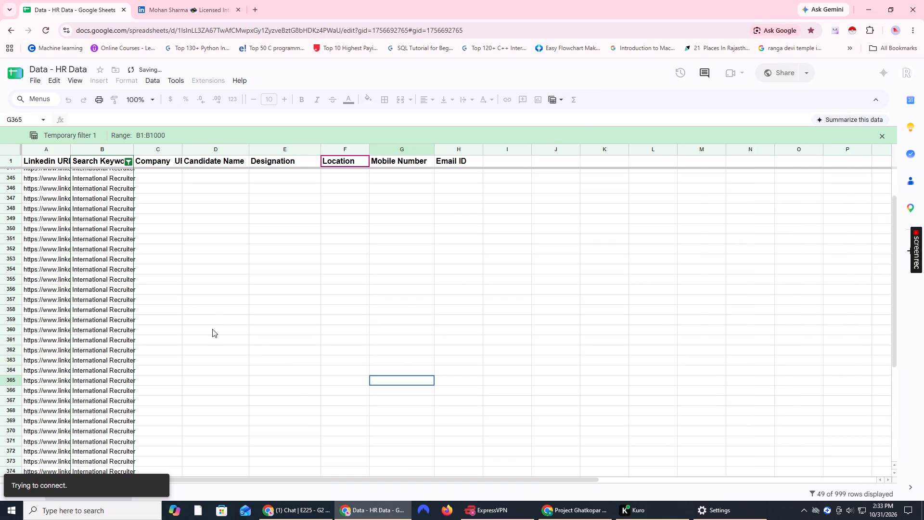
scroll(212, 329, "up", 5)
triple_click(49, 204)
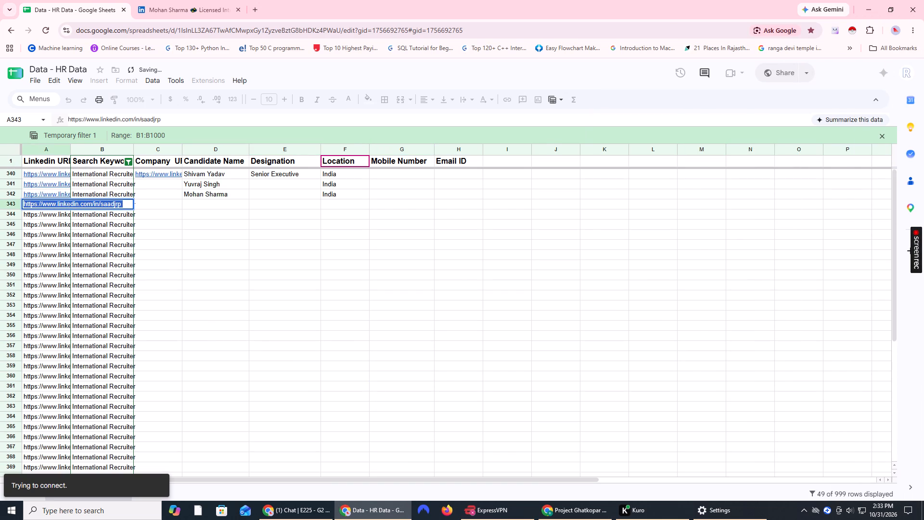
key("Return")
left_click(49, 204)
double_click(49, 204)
Reload the Data - HR Data spreadsheet.
left_click(43, 29)
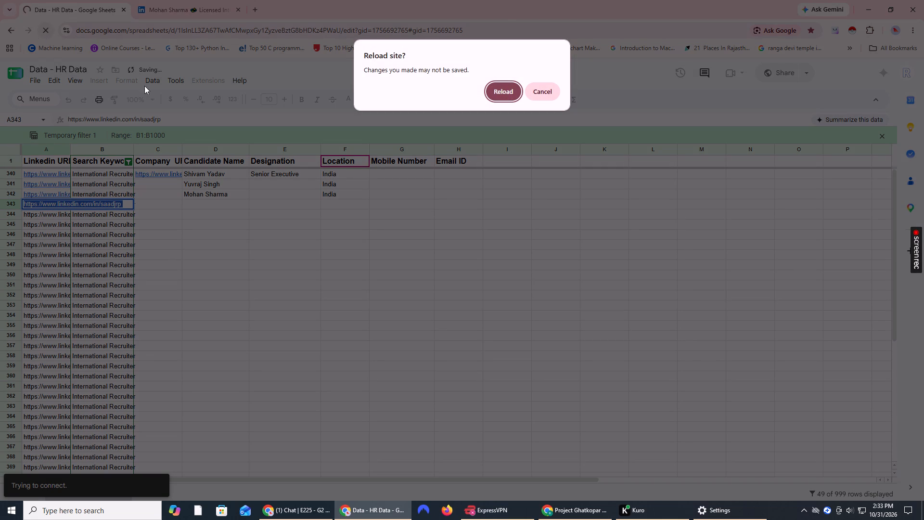
Confirm the site reload and retry loading the Data - HR Data spreadsheet several times.
left_click(498, 90)
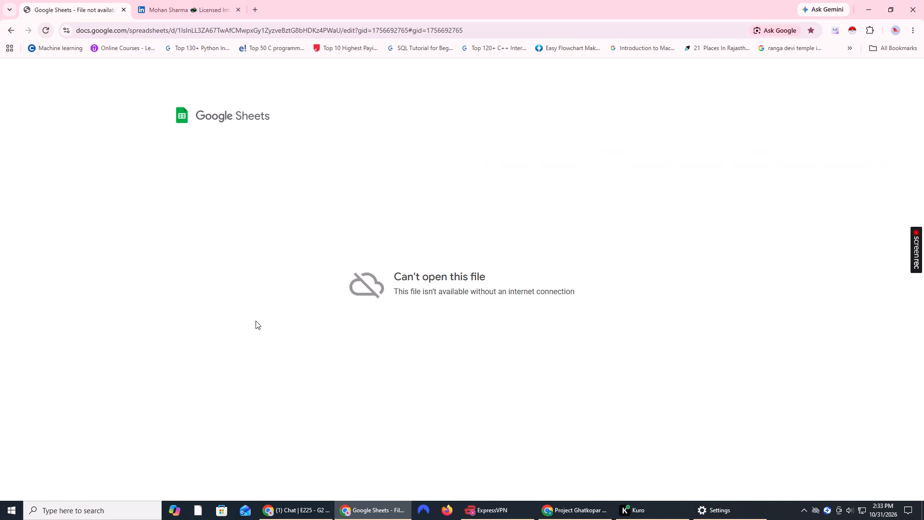
left_click(50, 33)
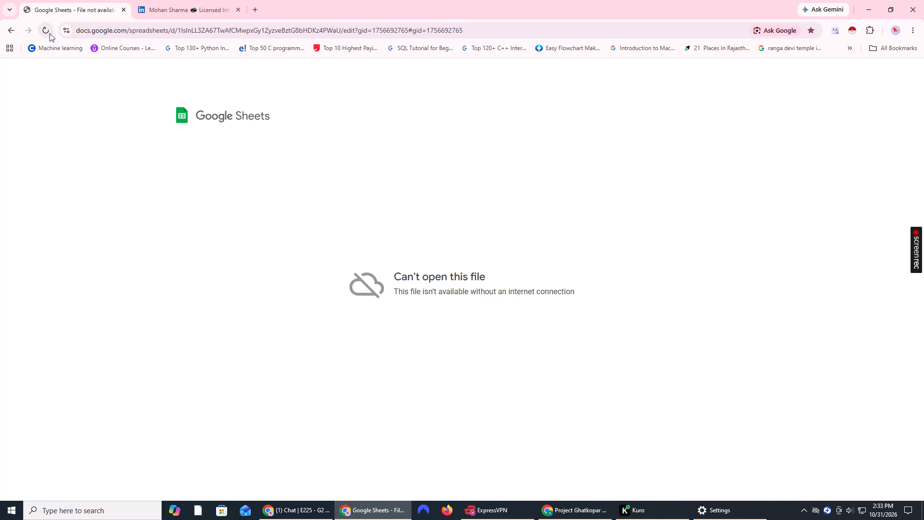
double_click(50, 33)
triple_click(50, 33)
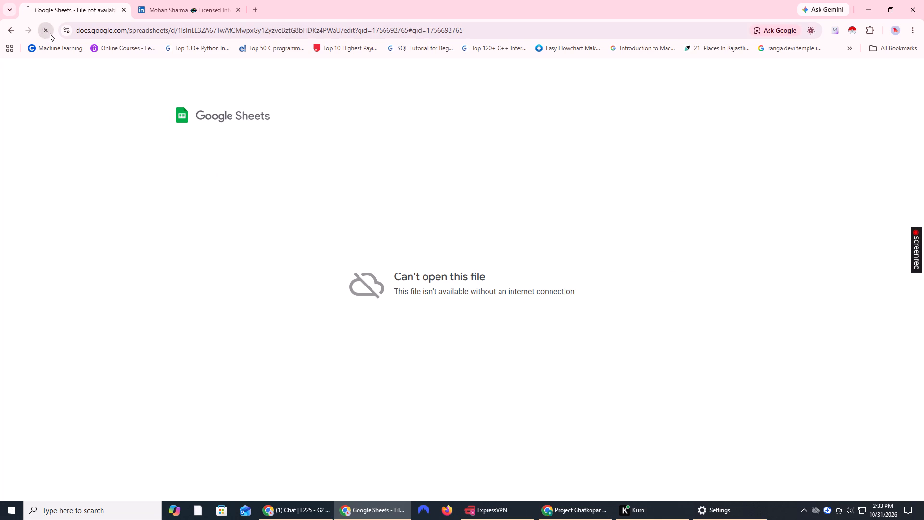
triple_click(50, 33)
left_click(50, 33)
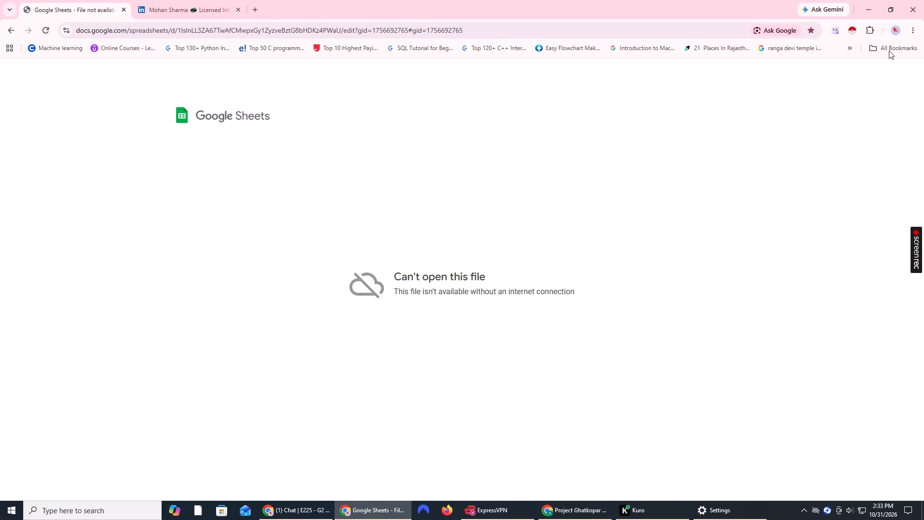
Try to open the HR Data spreadsheet from its saved bookmark, Data - HR Data - Google Sheets.
left_click(889, 51)
scroll(773, 345, "down", 20)
scroll(773, 345, "down", 10)
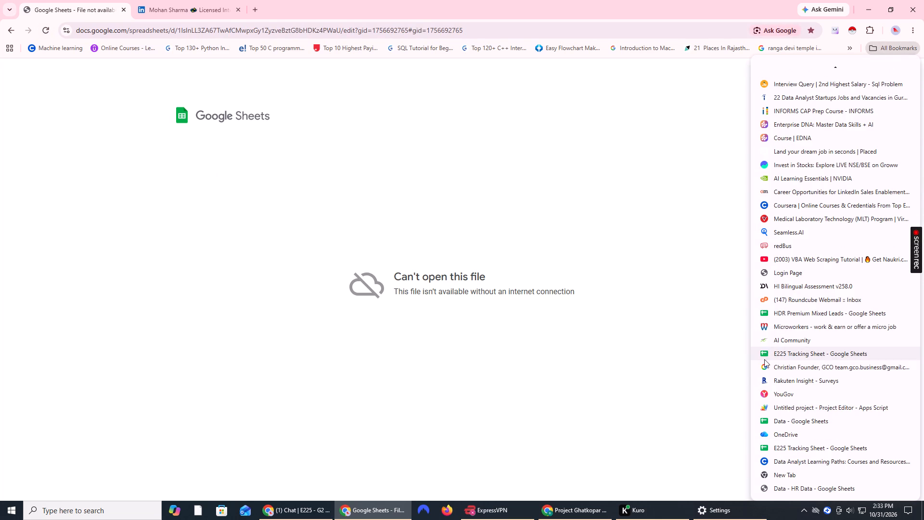
scroll(826, 485, "down", 4)
left_click(825, 486)
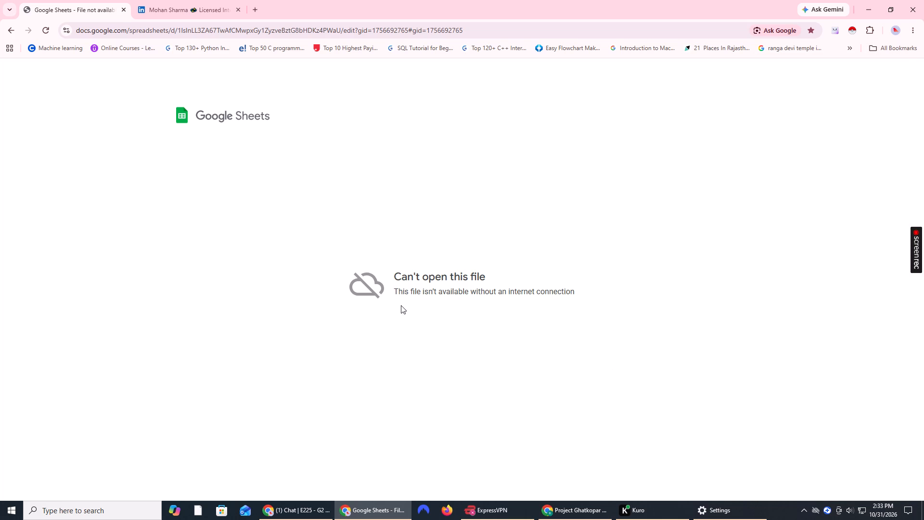
Check the Ethernet network's connection status and its profile and IP details in Windows Settings, then close Settings.
left_click(863, 513)
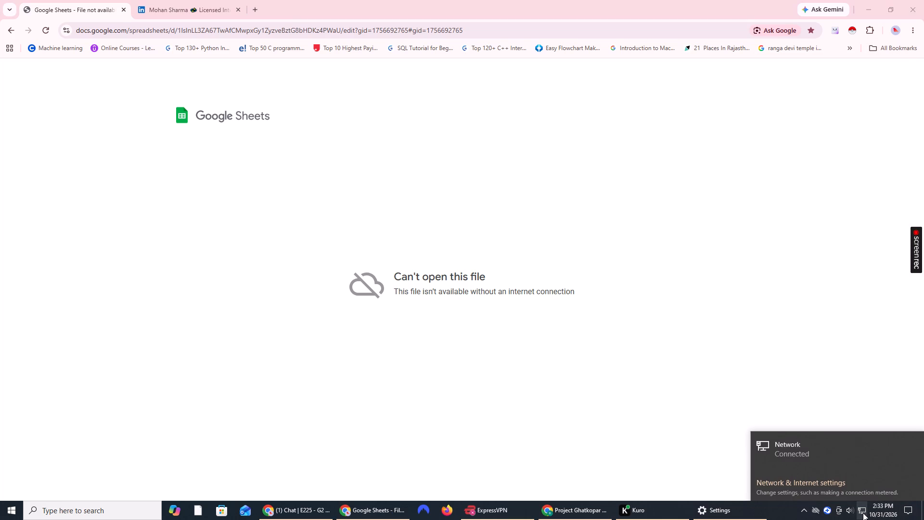
left_click(720, 511)
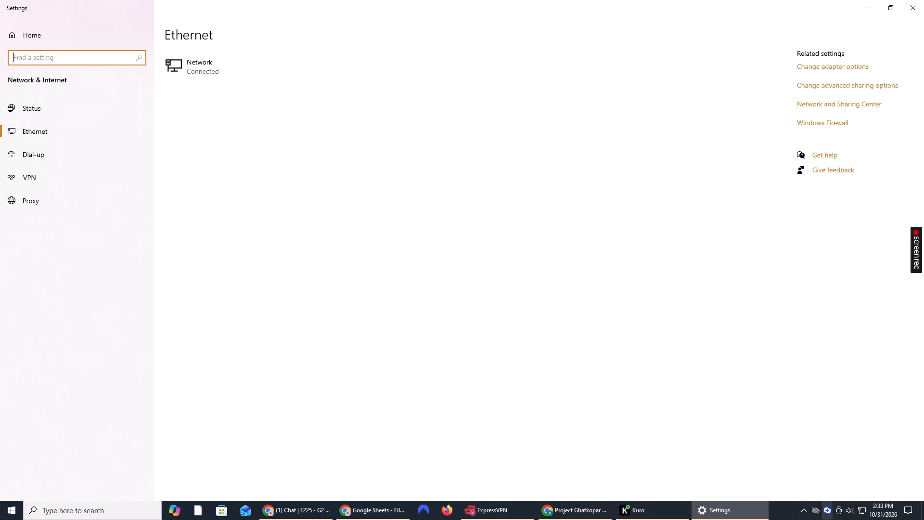
left_click(204, 64)
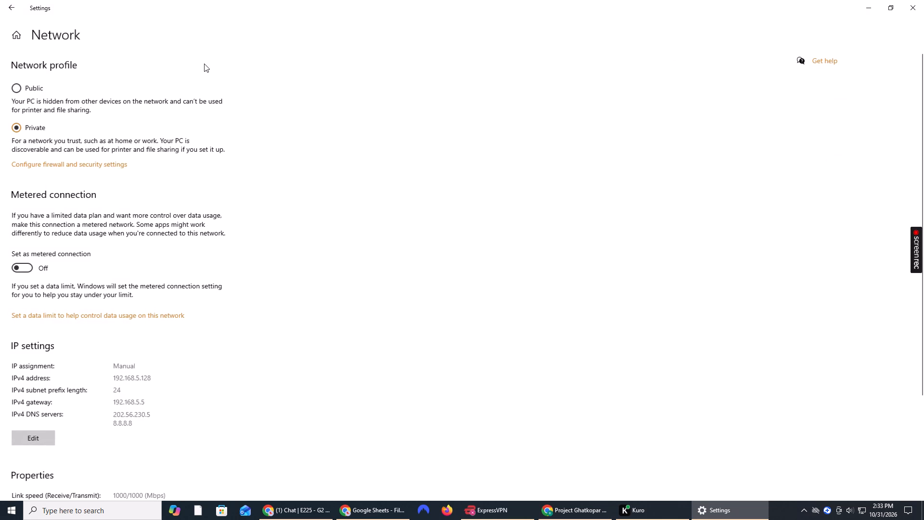
left_click(204, 64)
left_click(923, 0)
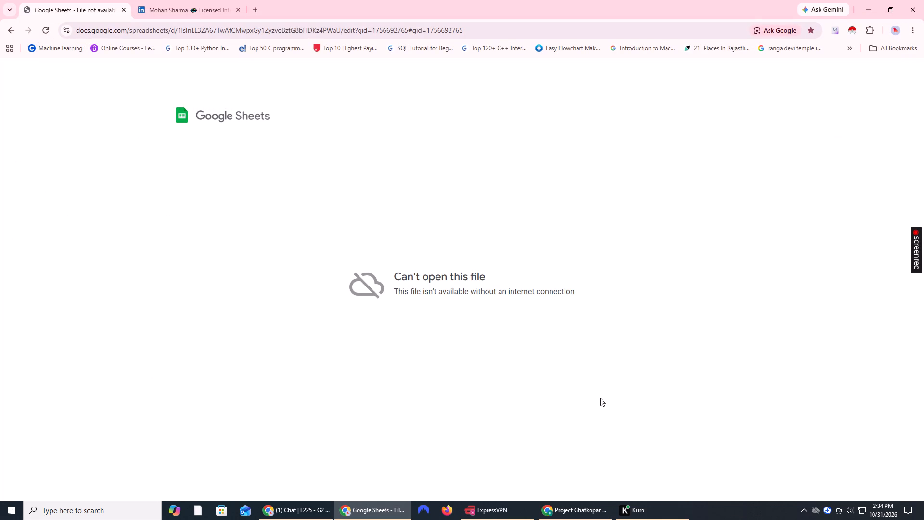
Reload the open LinkedIn candidate profile page to test the internet connection.
left_click(220, 5)
left_click(215, 30)
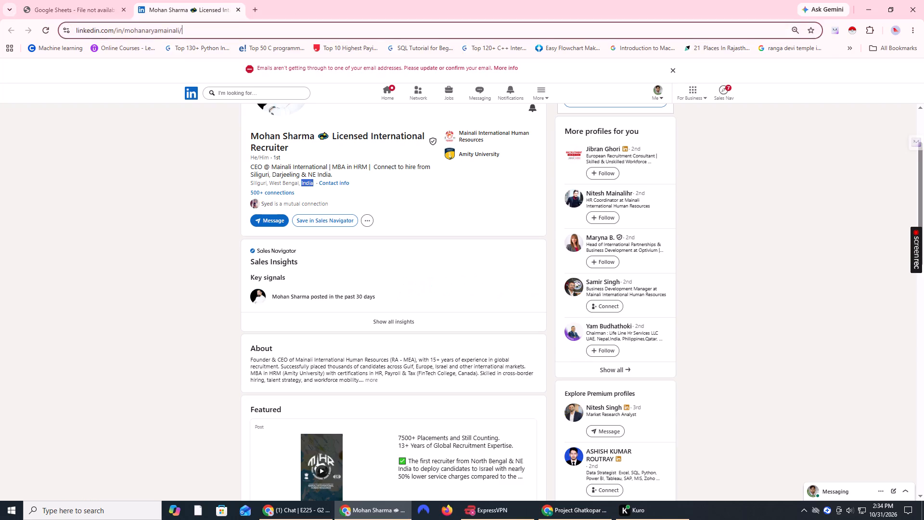
key("Return")
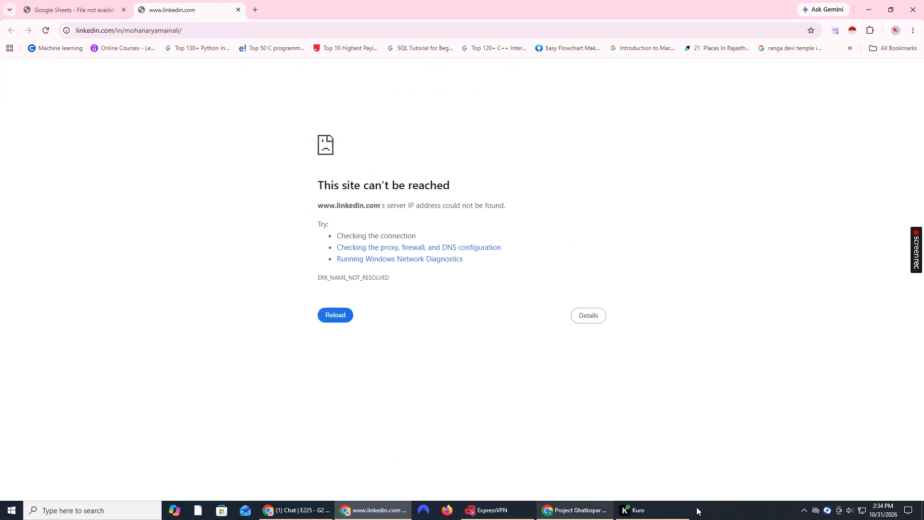
Check the computer's network connection status again.
left_click(860, 510)
left_click(559, 415)
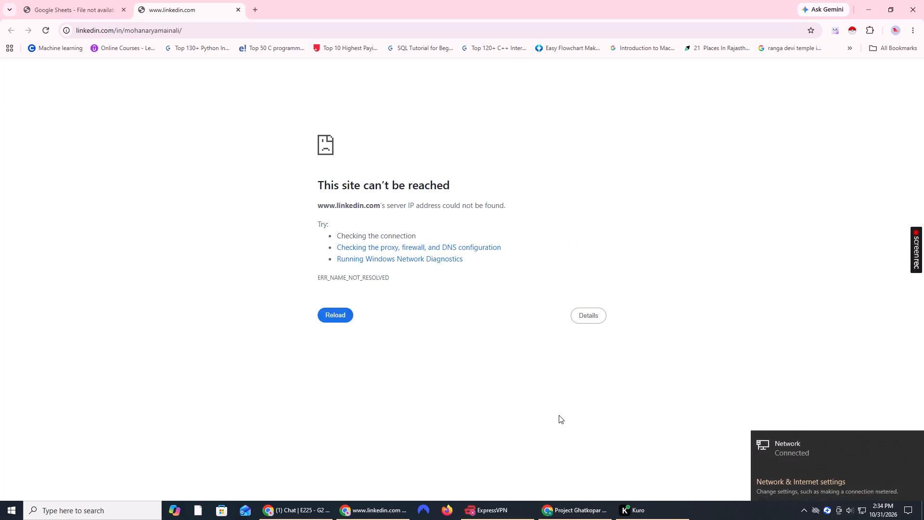